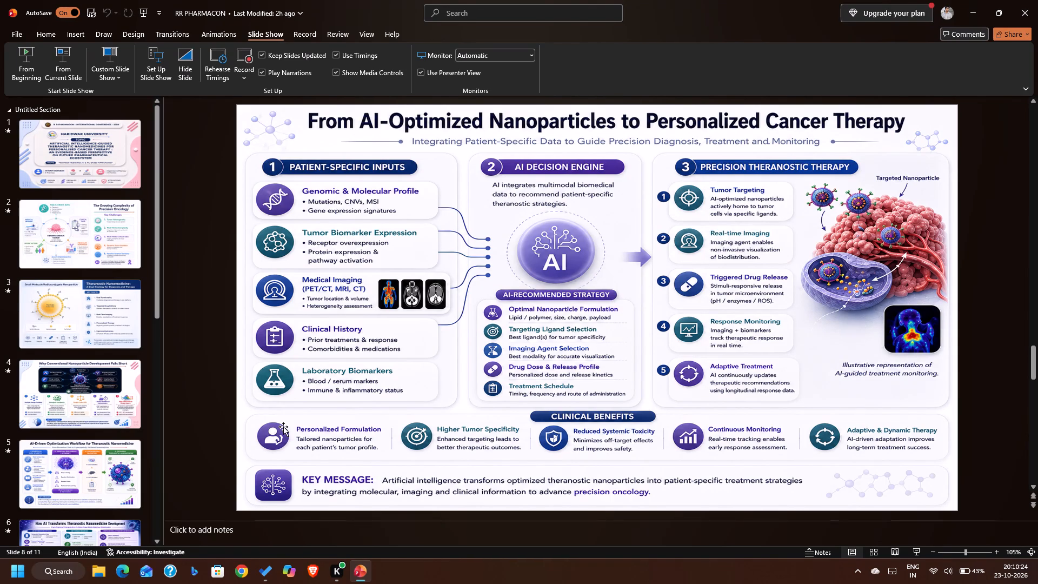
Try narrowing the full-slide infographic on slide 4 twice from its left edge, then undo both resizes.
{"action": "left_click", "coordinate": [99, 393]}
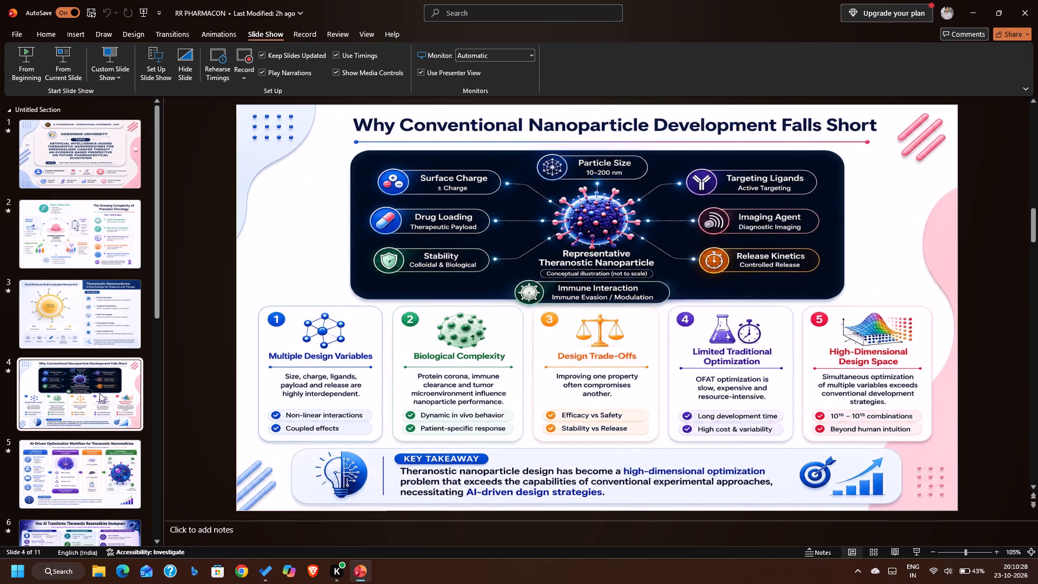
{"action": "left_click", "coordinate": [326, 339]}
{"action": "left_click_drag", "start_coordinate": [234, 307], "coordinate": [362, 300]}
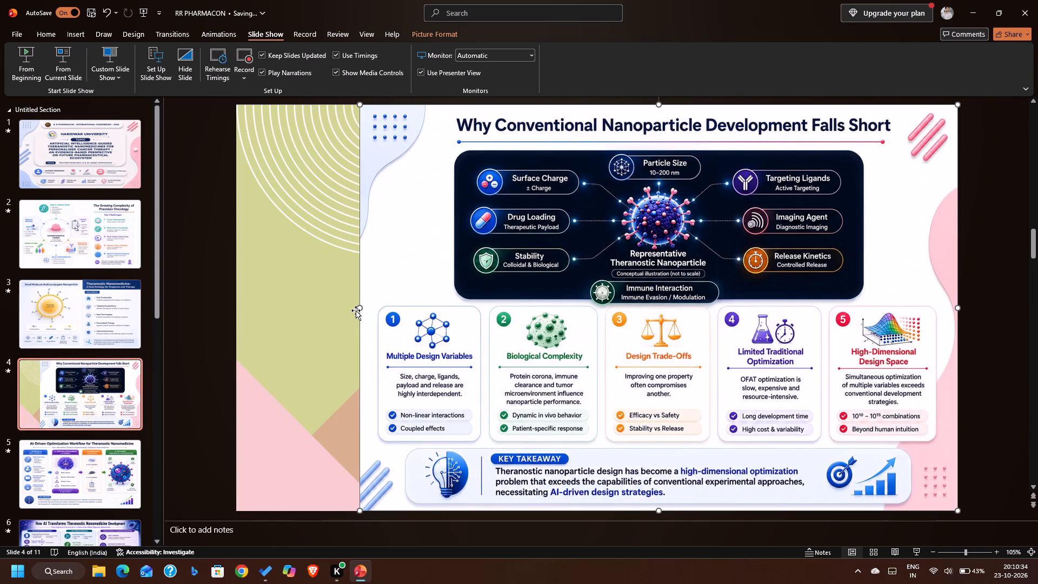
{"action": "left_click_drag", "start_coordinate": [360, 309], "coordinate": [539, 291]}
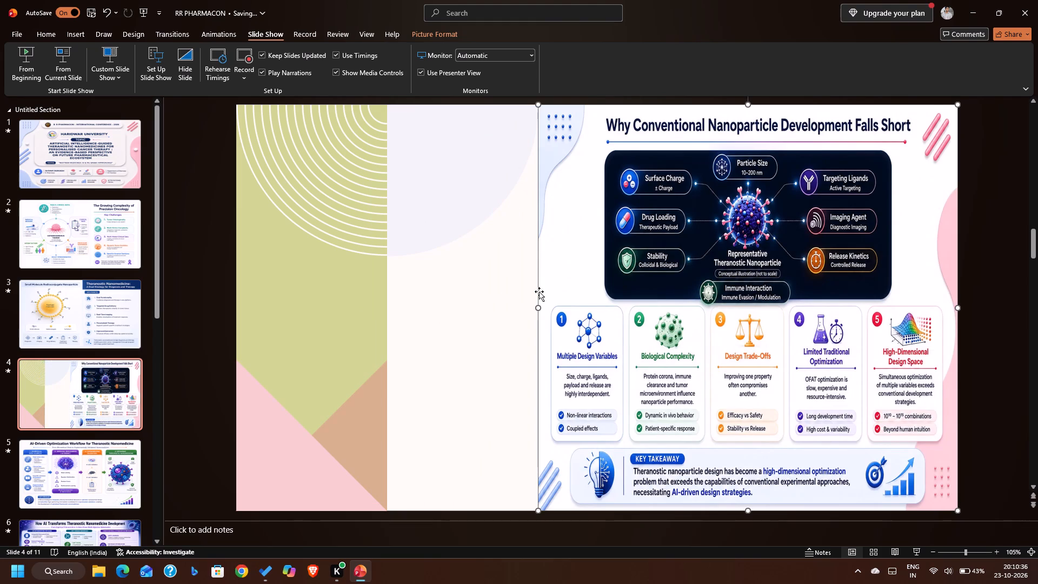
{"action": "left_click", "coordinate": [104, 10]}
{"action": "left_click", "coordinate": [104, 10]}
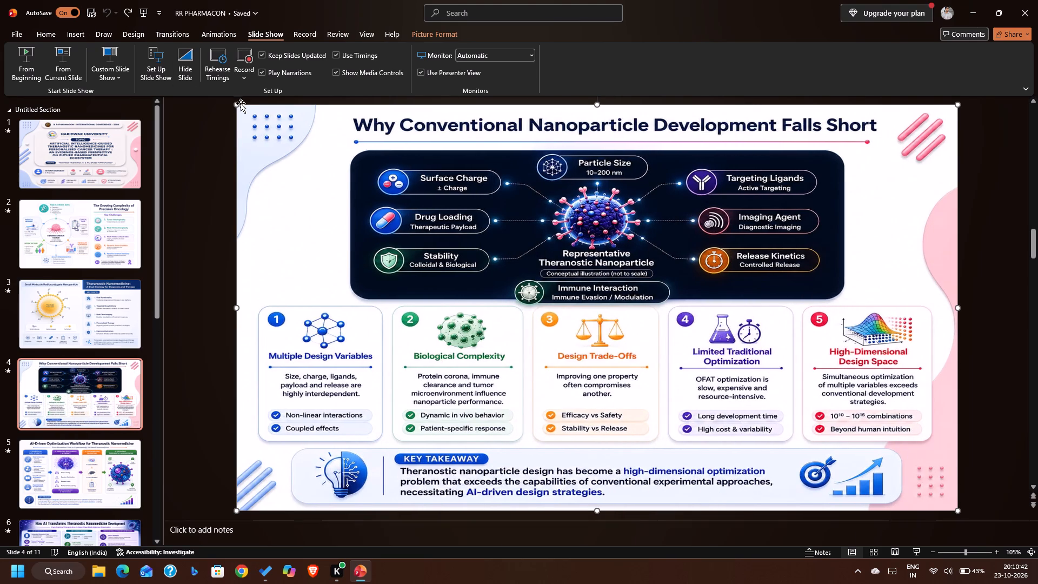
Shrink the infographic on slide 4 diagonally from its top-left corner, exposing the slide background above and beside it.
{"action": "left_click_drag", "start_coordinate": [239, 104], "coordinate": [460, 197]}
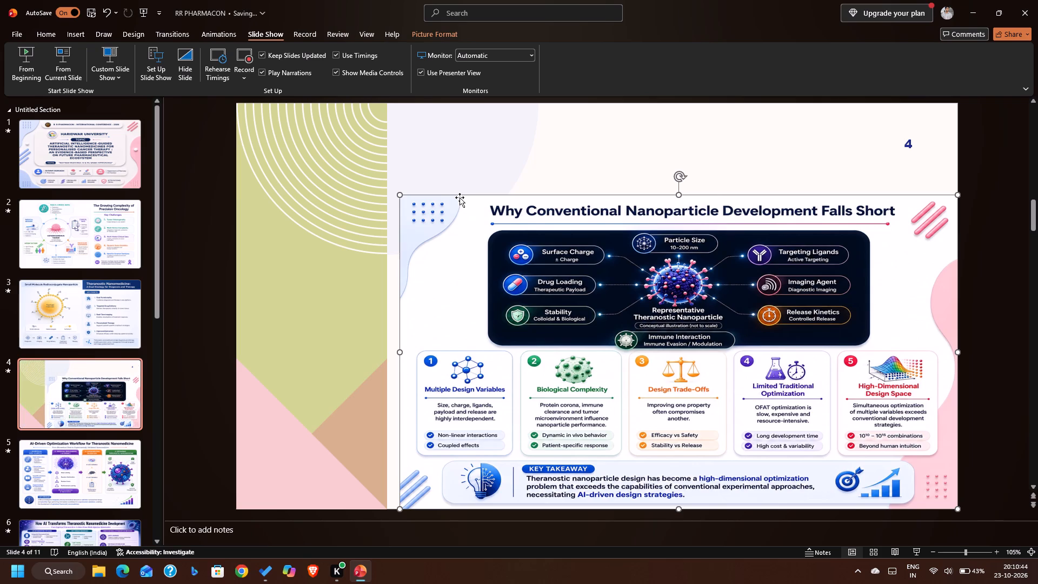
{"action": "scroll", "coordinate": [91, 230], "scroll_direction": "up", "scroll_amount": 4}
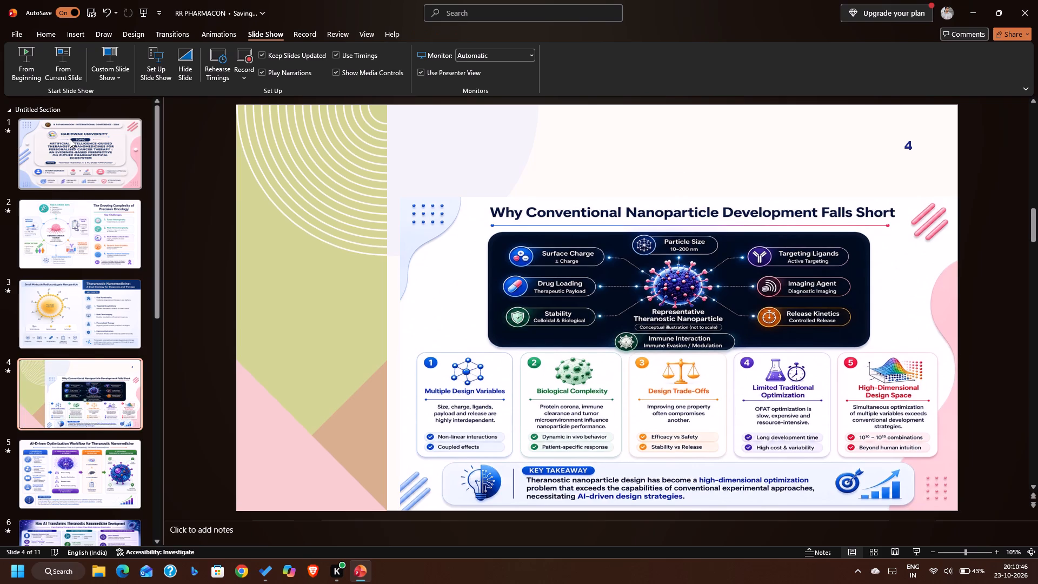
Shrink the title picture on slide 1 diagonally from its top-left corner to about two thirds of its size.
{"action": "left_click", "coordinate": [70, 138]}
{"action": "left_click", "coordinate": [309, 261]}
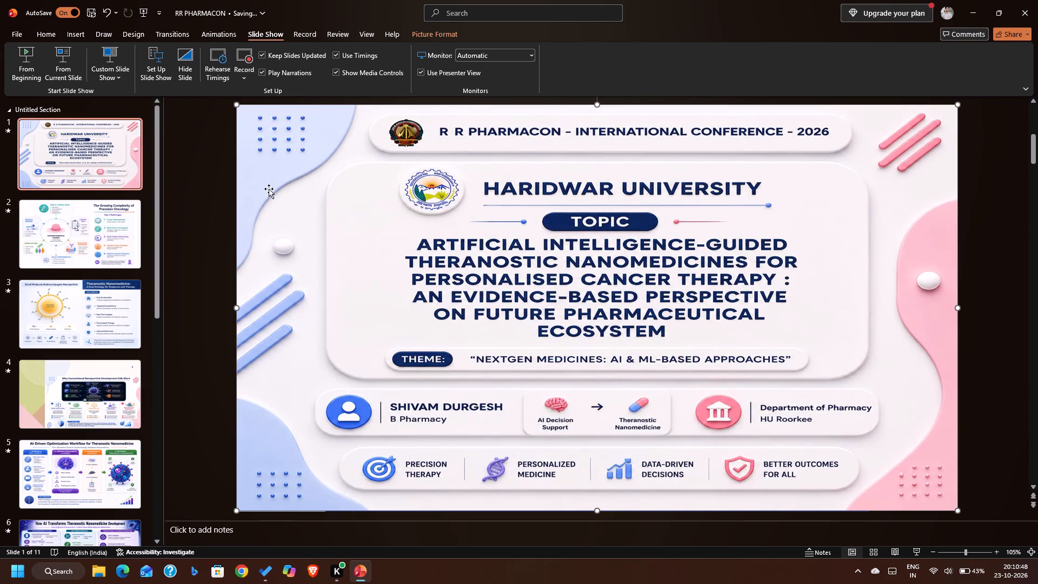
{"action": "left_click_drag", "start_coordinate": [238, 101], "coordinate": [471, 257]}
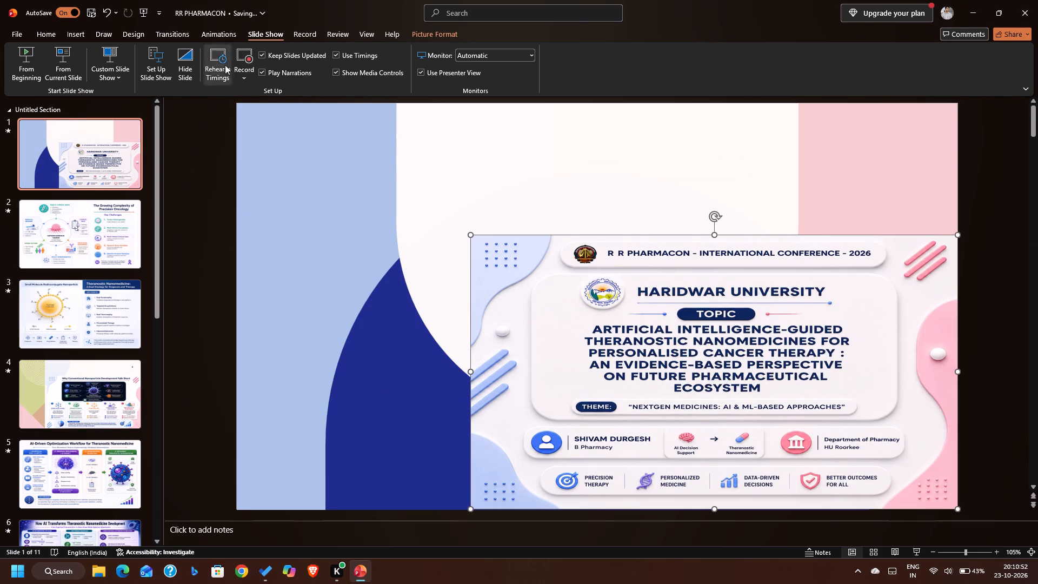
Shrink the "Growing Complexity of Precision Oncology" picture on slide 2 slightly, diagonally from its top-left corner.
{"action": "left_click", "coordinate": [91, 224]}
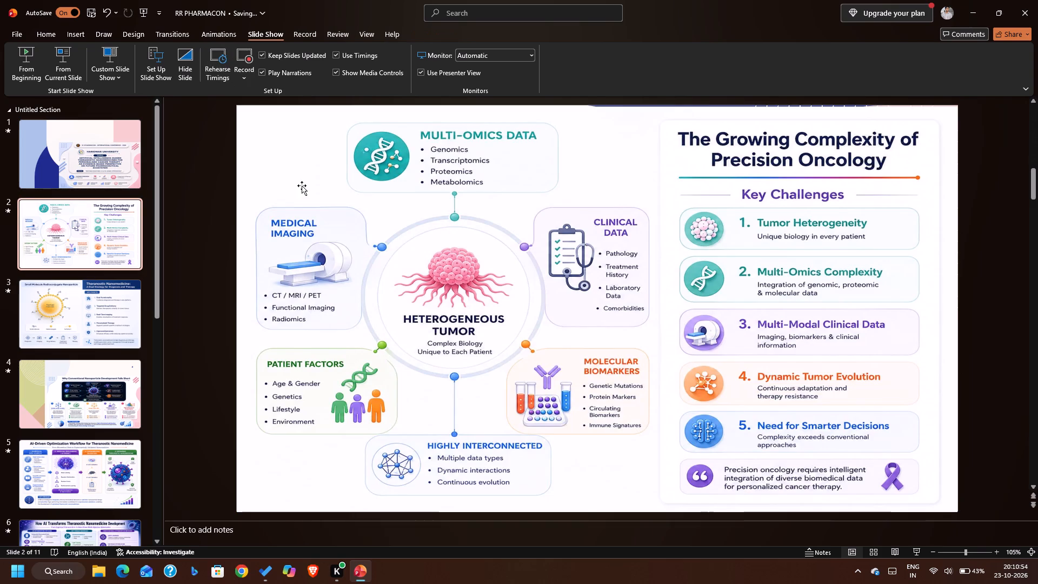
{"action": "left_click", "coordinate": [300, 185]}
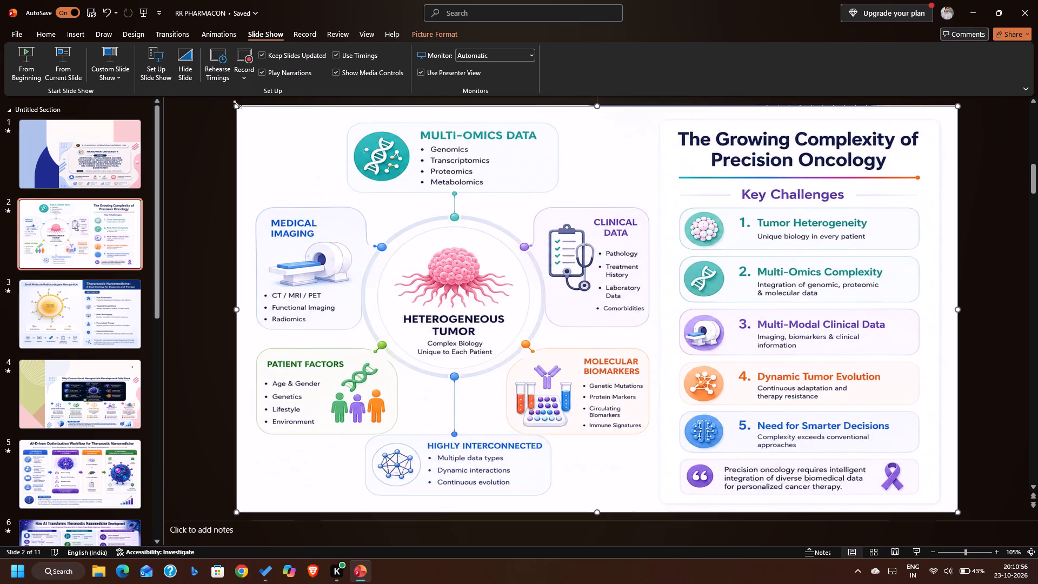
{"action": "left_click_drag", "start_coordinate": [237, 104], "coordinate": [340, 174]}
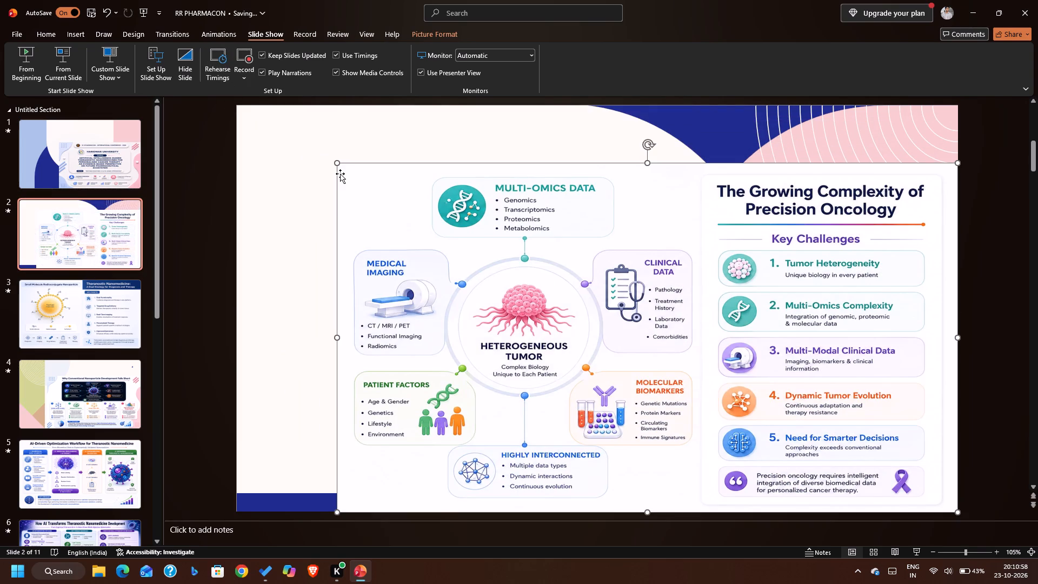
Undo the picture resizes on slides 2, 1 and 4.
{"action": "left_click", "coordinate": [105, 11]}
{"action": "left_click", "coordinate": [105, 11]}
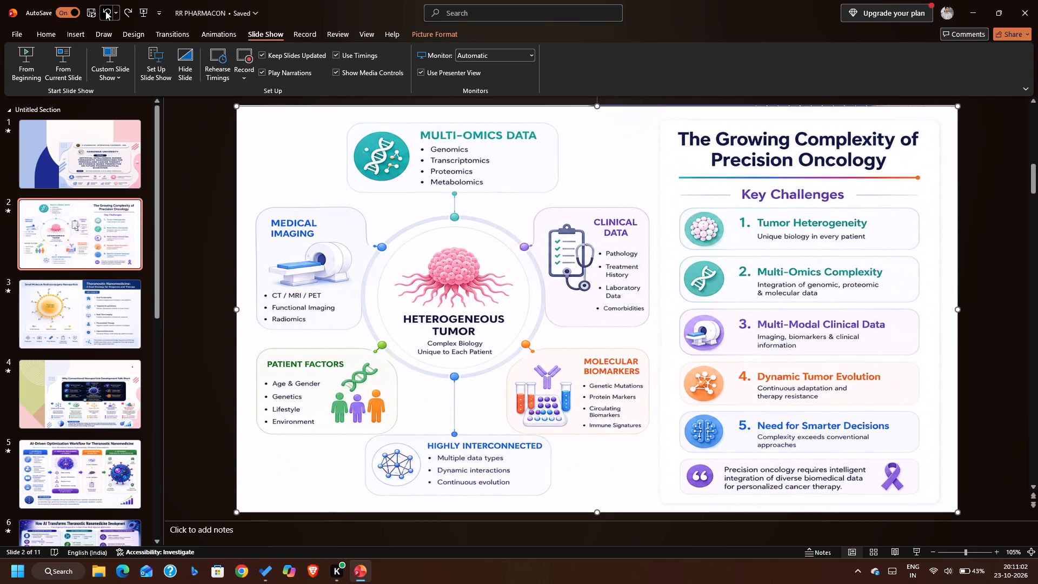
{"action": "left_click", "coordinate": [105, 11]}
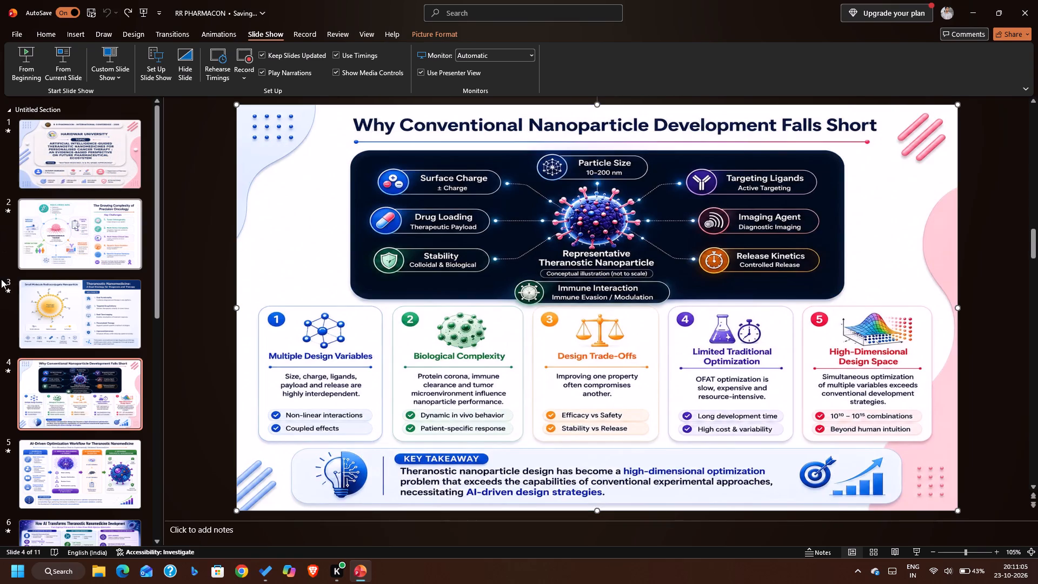
Shrink the Conclusion picture on slide 10 to about three quarters of its size and centre it horizontally, slightly below mid-slide.
{"action": "scroll", "coordinate": [68, 282], "scroll_direction": "down", "scroll_amount": 5}
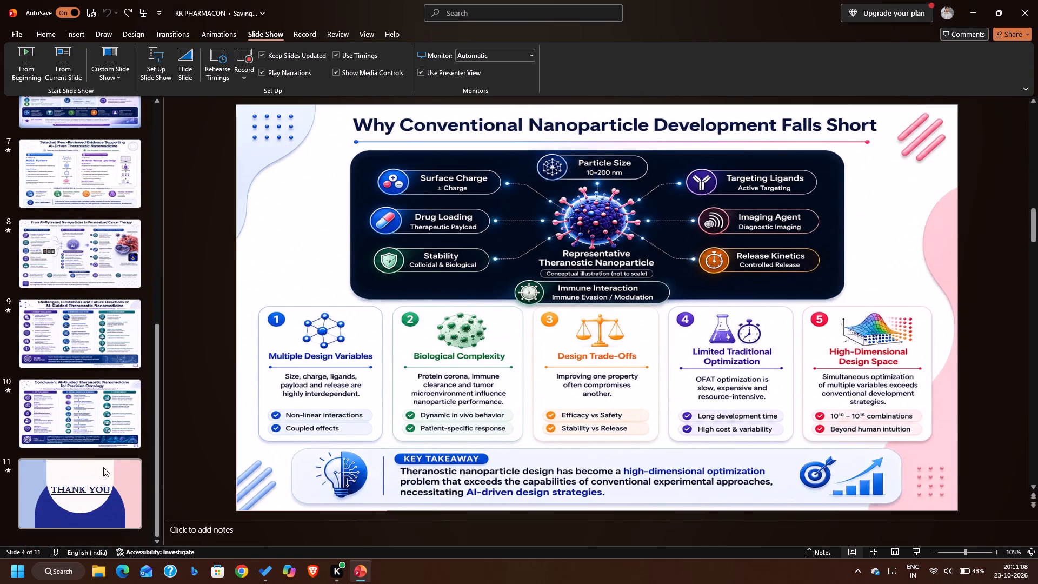
{"action": "left_click", "coordinate": [99, 473]}
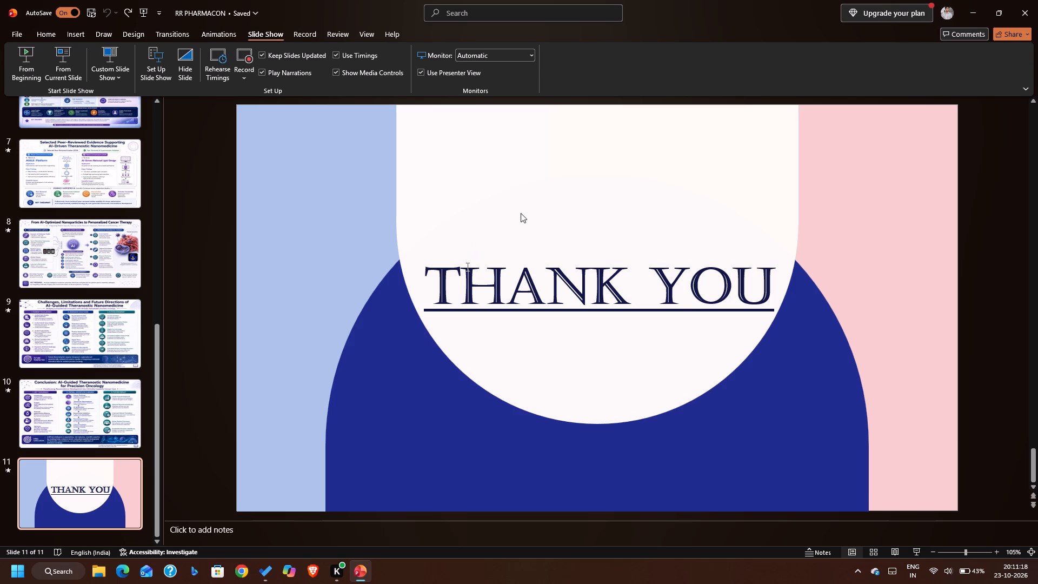
{"action": "left_click", "coordinate": [101, 406]}
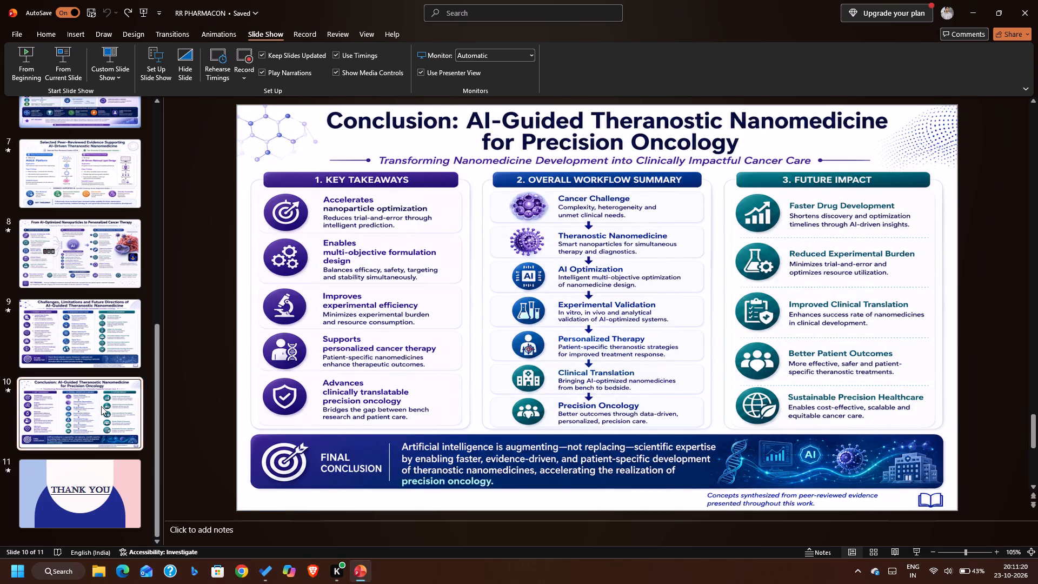
{"action": "left_click", "coordinate": [248, 505]}
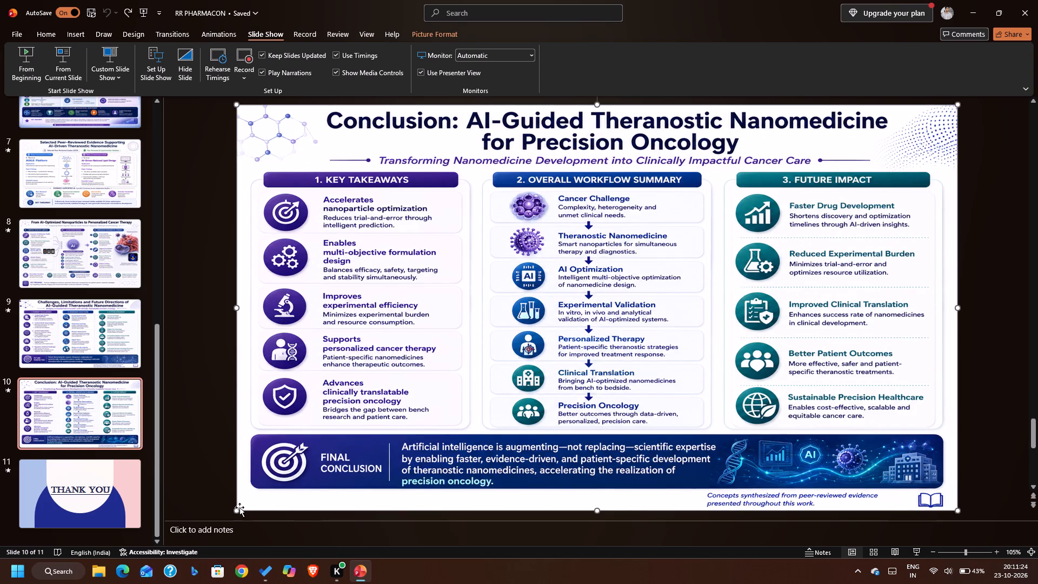
{"action": "left_click_drag", "start_coordinate": [235, 509], "coordinate": [416, 344]}
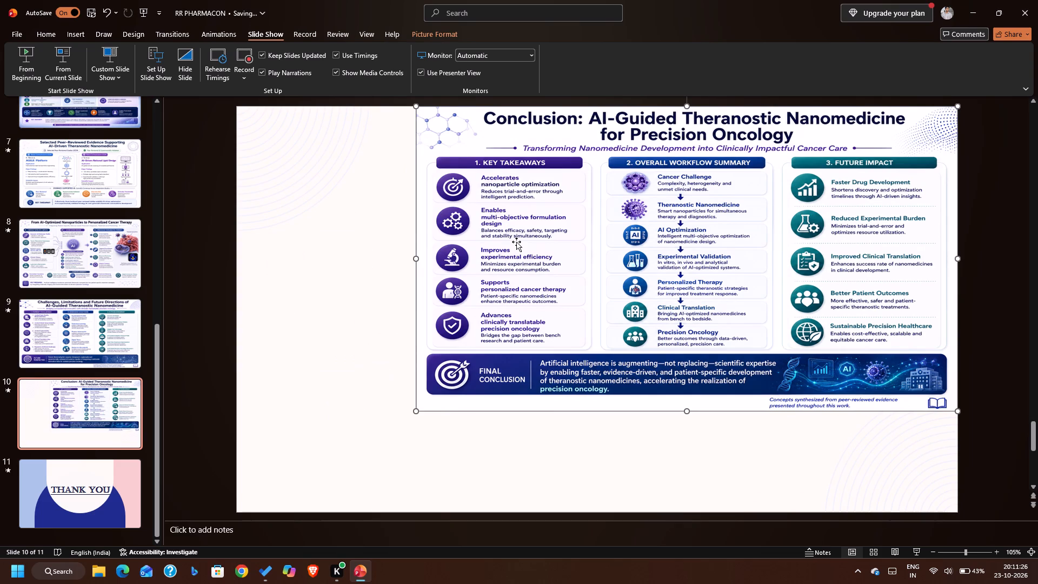
{"action": "left_click_drag", "start_coordinate": [517, 241], "coordinate": [427, 310]}
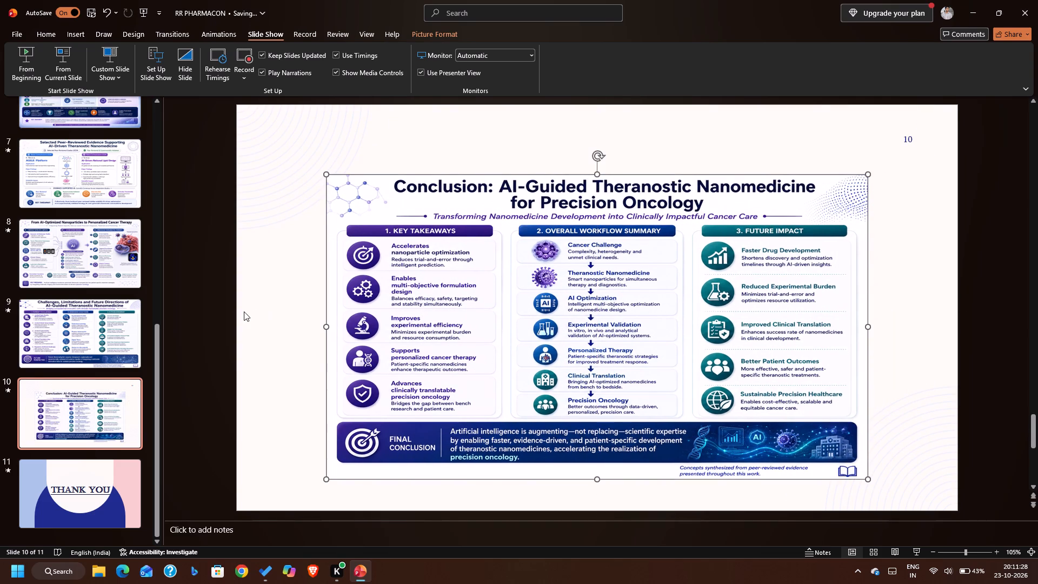
Reduce the Challenges picture on slide 9 from its left edge and top-left corner, then squeeze it narrower from its right edge.
{"action": "left_click", "coordinate": [96, 303]}
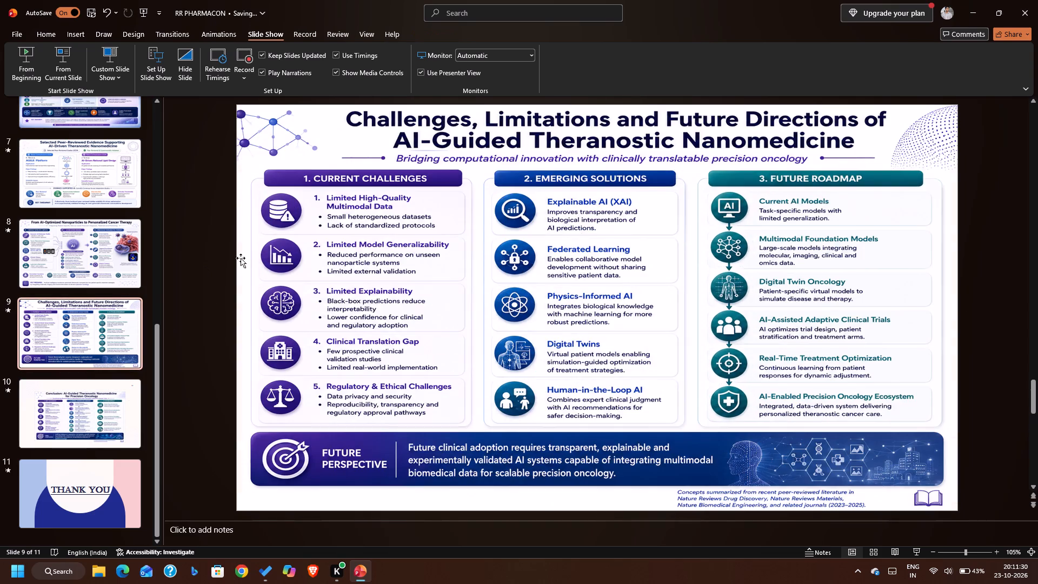
{"action": "left_click", "coordinate": [234, 235]}
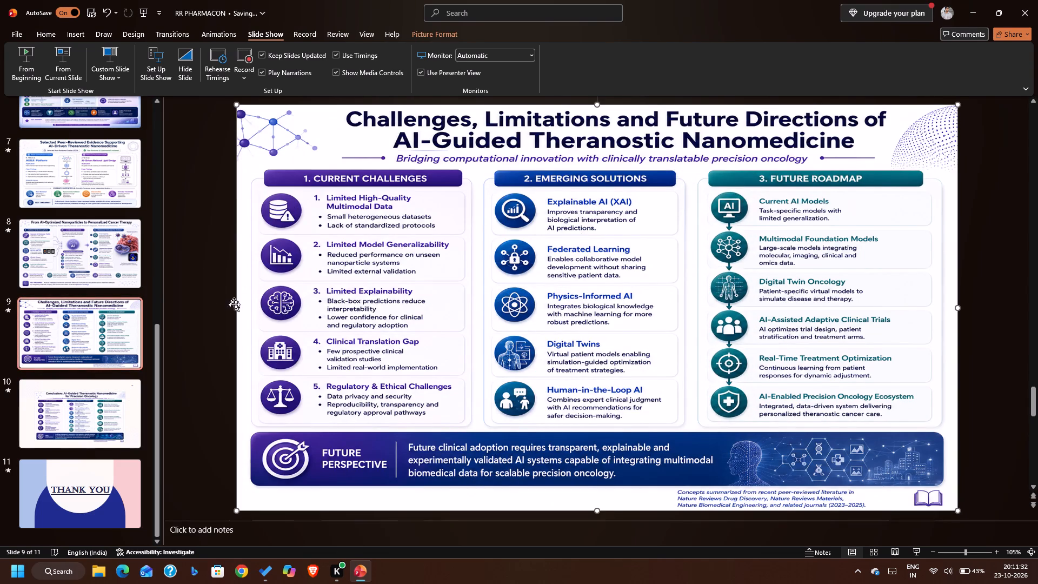
{"action": "left_click_drag", "start_coordinate": [239, 307], "coordinate": [382, 313]}
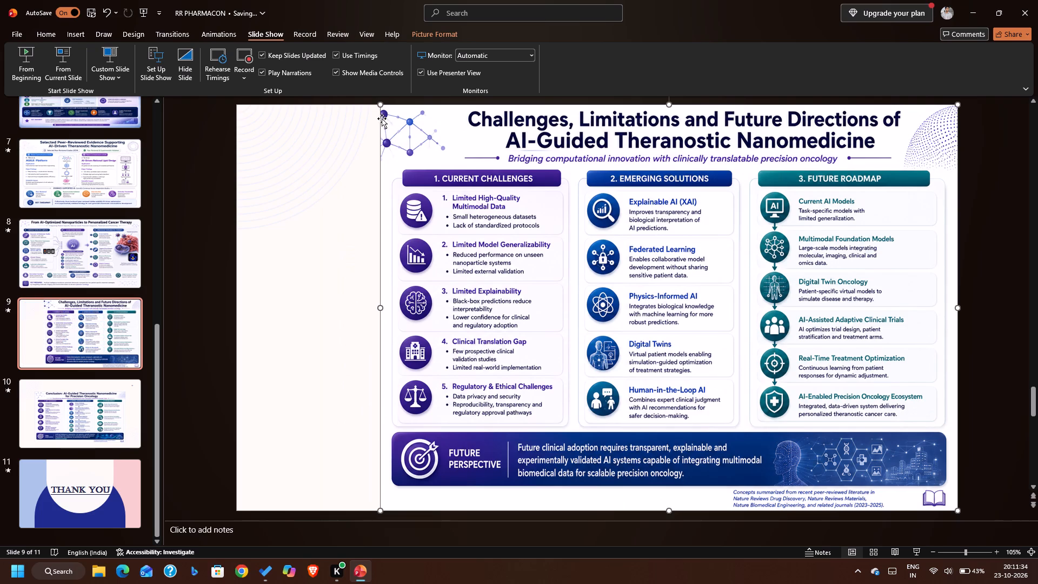
{"action": "left_click_drag", "start_coordinate": [380, 107], "coordinate": [475, 183]}
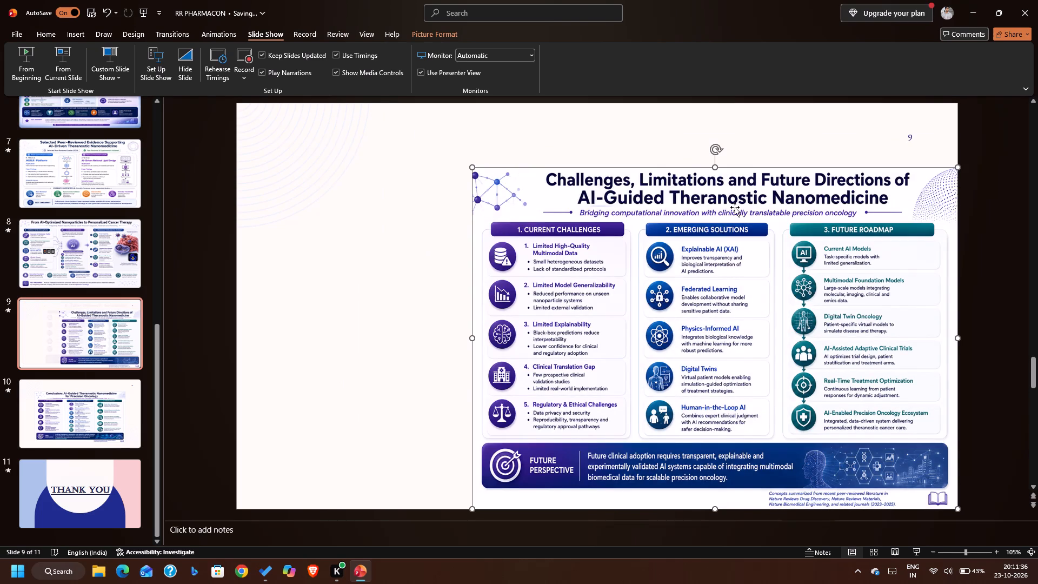
{"action": "left_click_drag", "start_coordinate": [959, 335], "coordinate": [791, 343]}
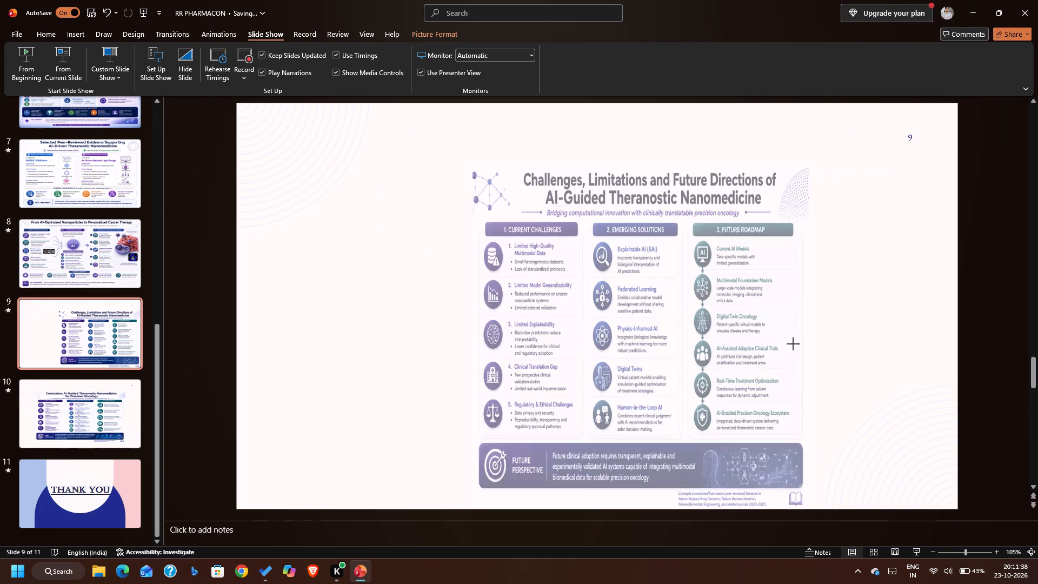
{"action": "left_click_drag", "start_coordinate": [791, 343], "coordinate": [783, 340]}
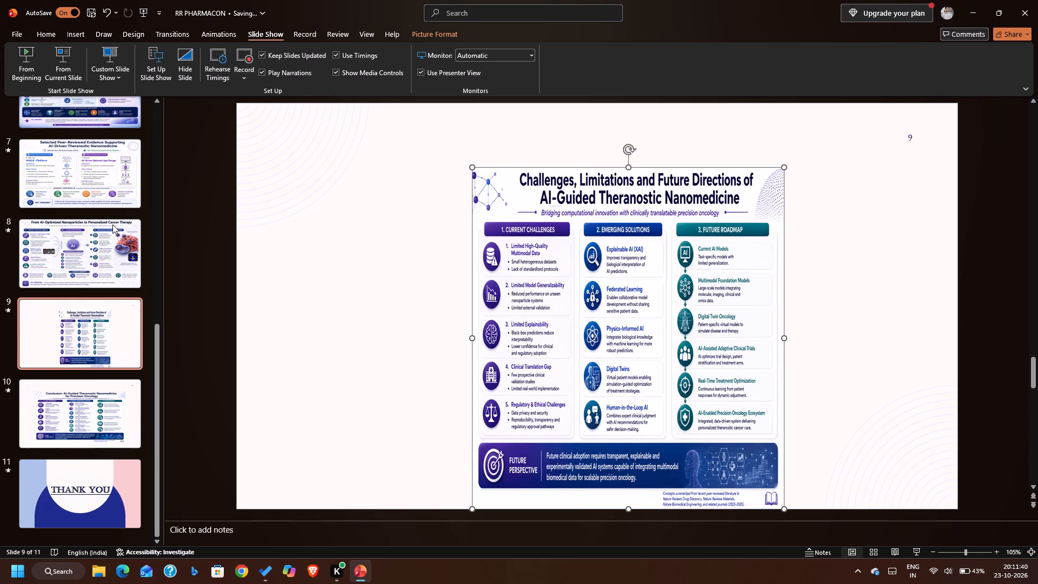
Shrink the picture on slide 8 from opposite corners, then squeeze its right edge past the left edge into a narrow mirrored strip.
{"action": "left_click", "coordinate": [105, 210]}
{"action": "left_click", "coordinate": [100, 248]}
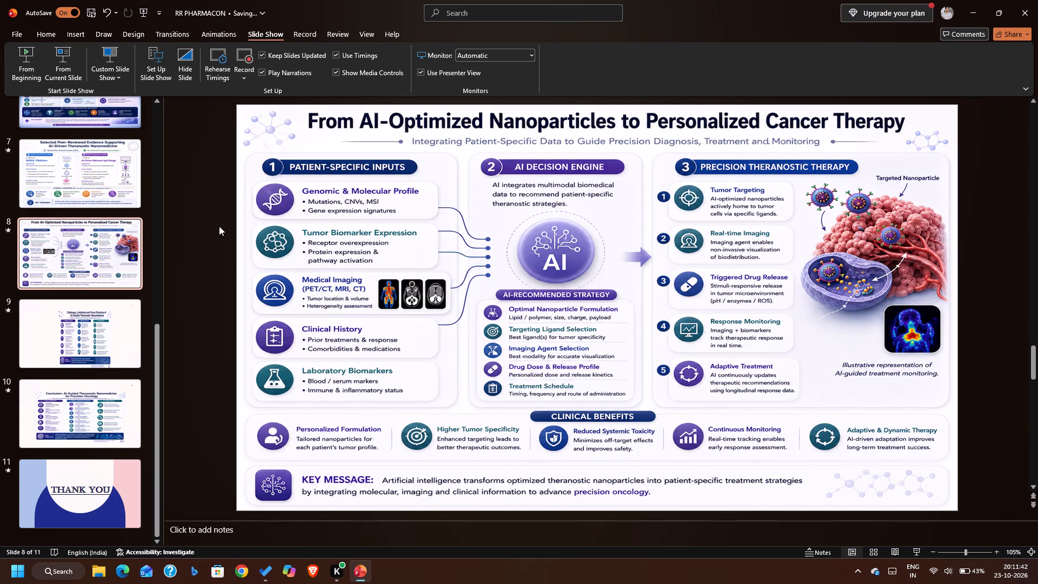
{"action": "left_click", "coordinate": [271, 262]}
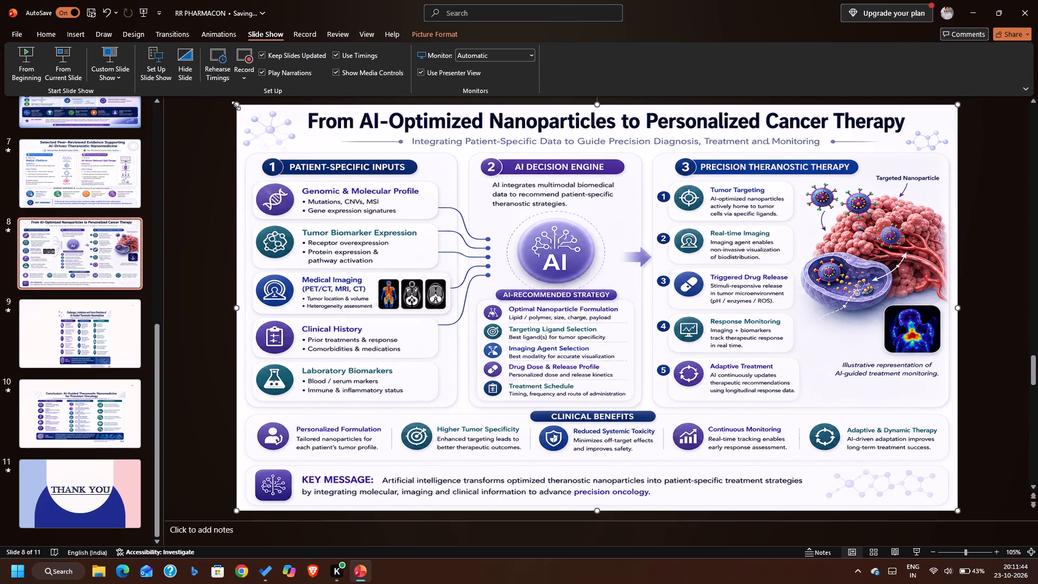
{"action": "left_click_drag", "start_coordinate": [236, 105], "coordinate": [358, 196]}
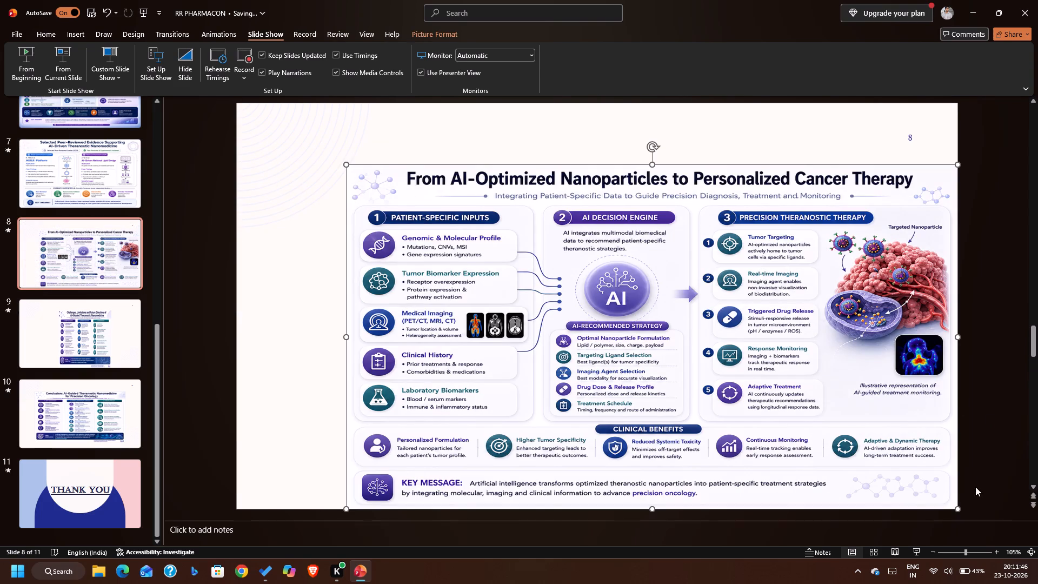
{"action": "left_click_drag", "start_coordinate": [959, 508], "coordinate": [704, 383]}
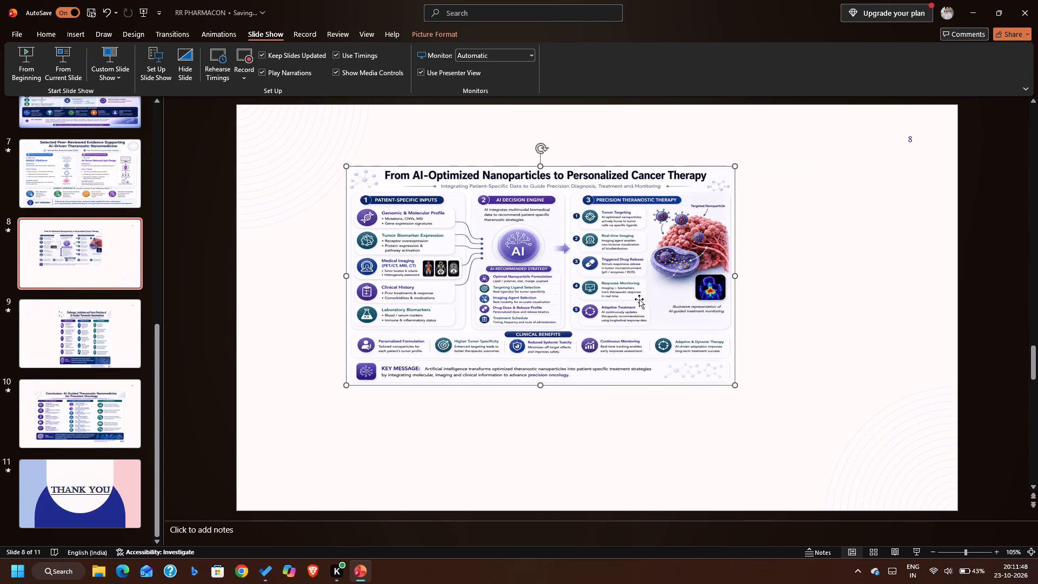
{"action": "left_click_drag", "start_coordinate": [738, 276], "coordinate": [396, 330]}
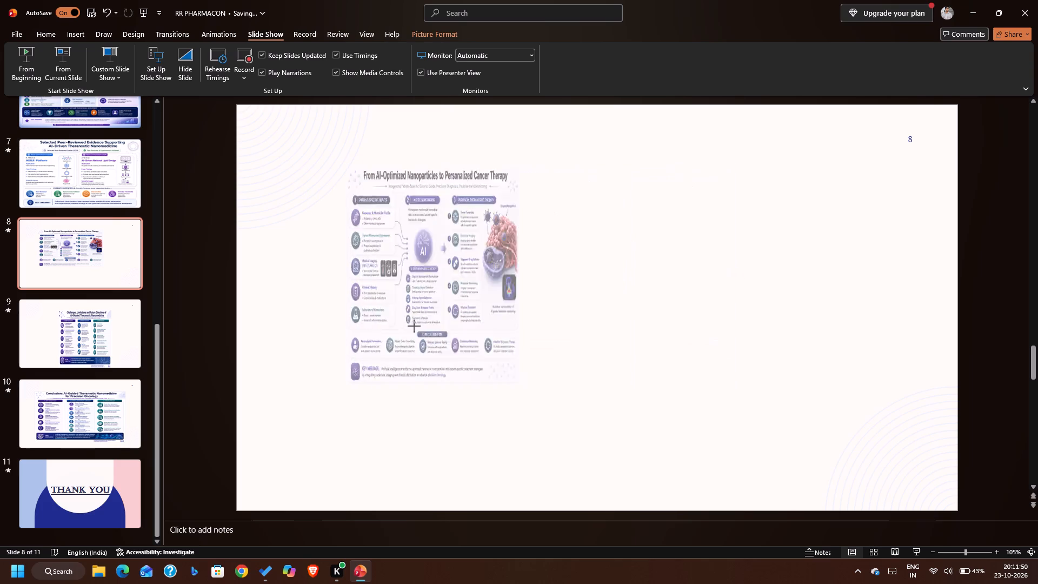
{"action": "left_click_drag", "start_coordinate": [396, 330], "coordinate": [280, 346]}
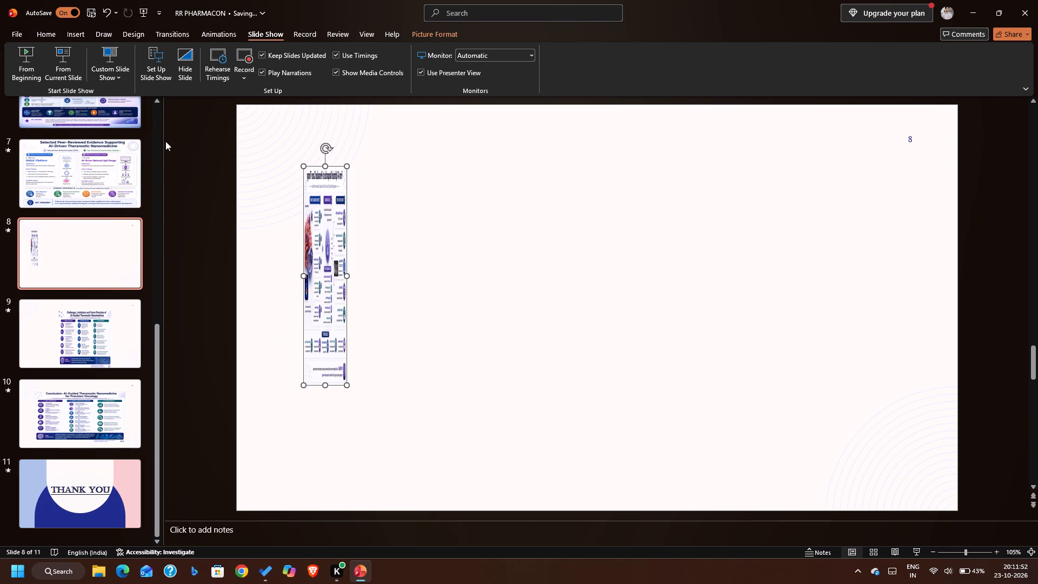
Play the slide show from the beginning and advance through the slides up to slide 9.
{"action": "scroll", "coordinate": [47, 188], "scroll_direction": "up", "scroll_amount": 8}
{"action": "scroll", "coordinate": [47, 188], "scroll_direction": "up", "scroll_amount": 17}
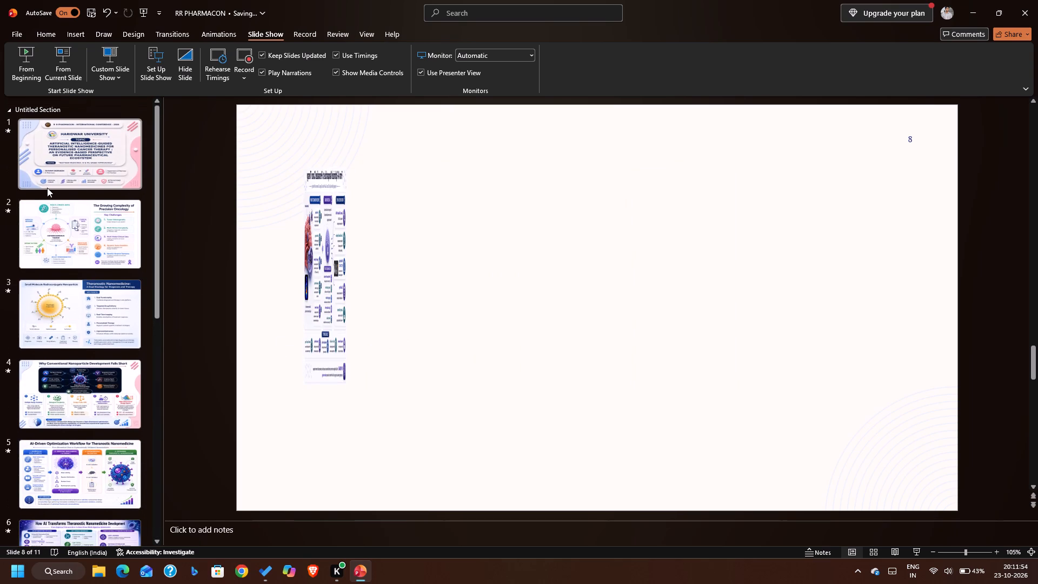
{"action": "left_click", "coordinate": [17, 82]}
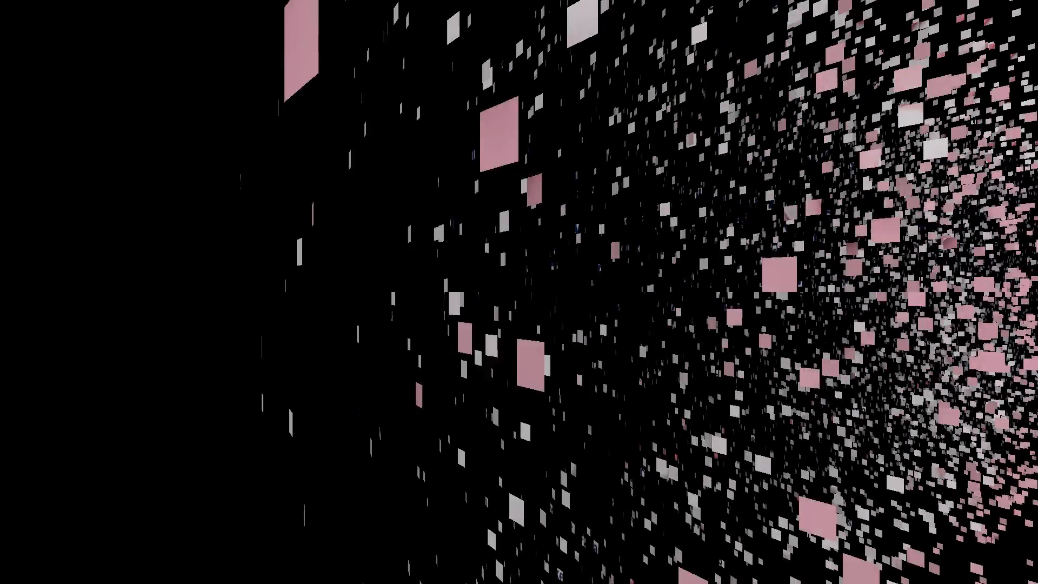
{"action": "key", "text": "Down"}
{"action": "key", "text": "Down"}
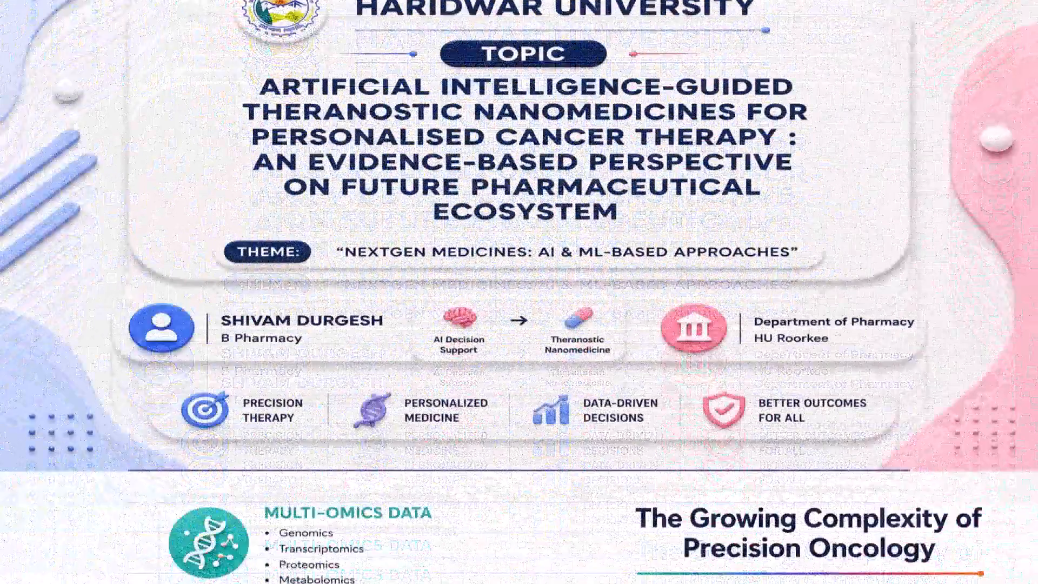
{"action": "key", "text": "Down"}
{"action": "key", "text": "Down"}
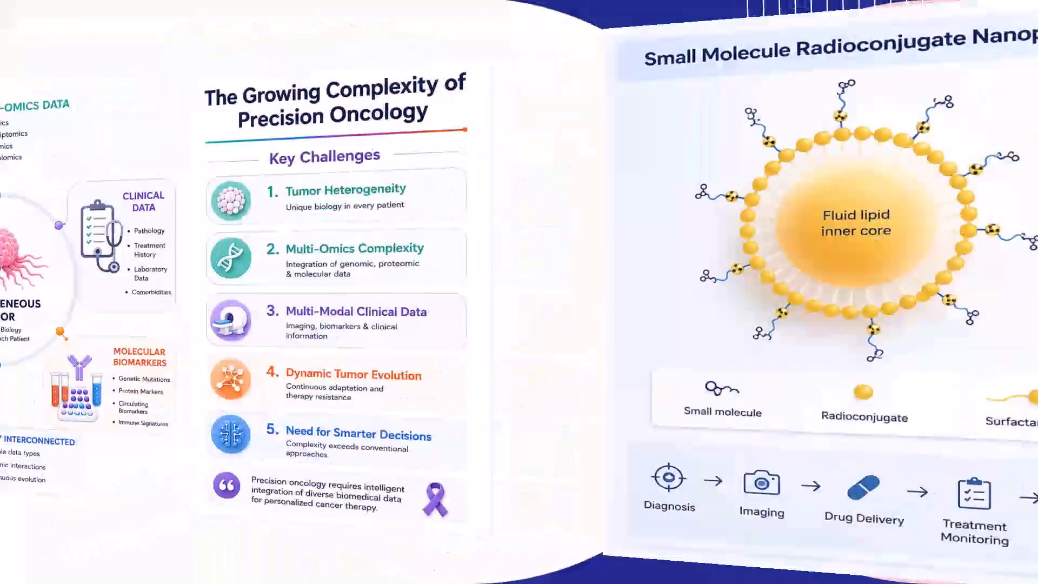
{"action": "key", "text": "Down"}
{"action": "key", "text": "Down"}
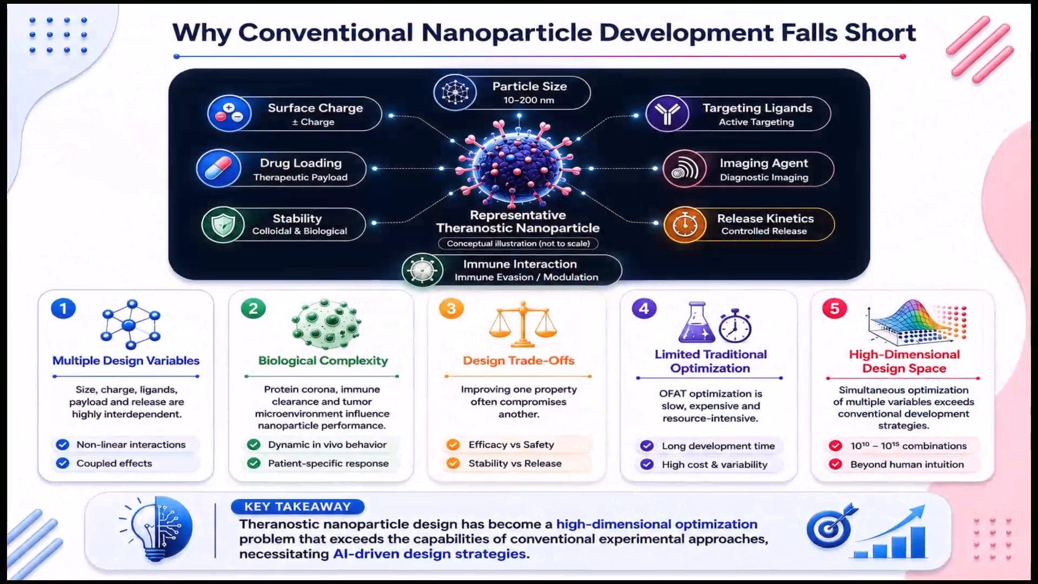
{"action": "key", "text": "space"}
{"action": "key", "text": "space"}
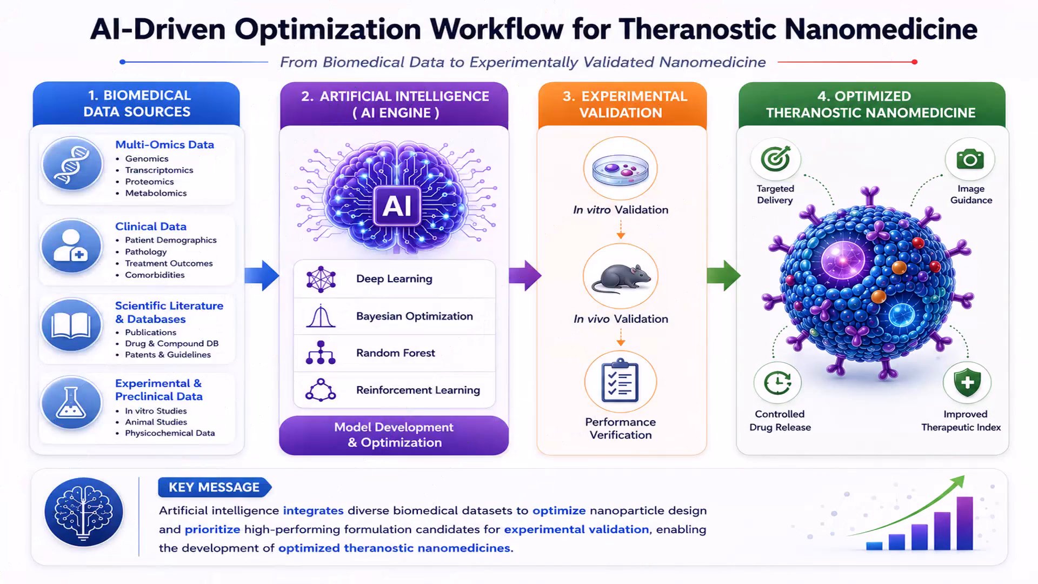
{"action": "key", "text": "space"}
{"action": "key", "text": "space"}
{"action": "key", "text": "space"}
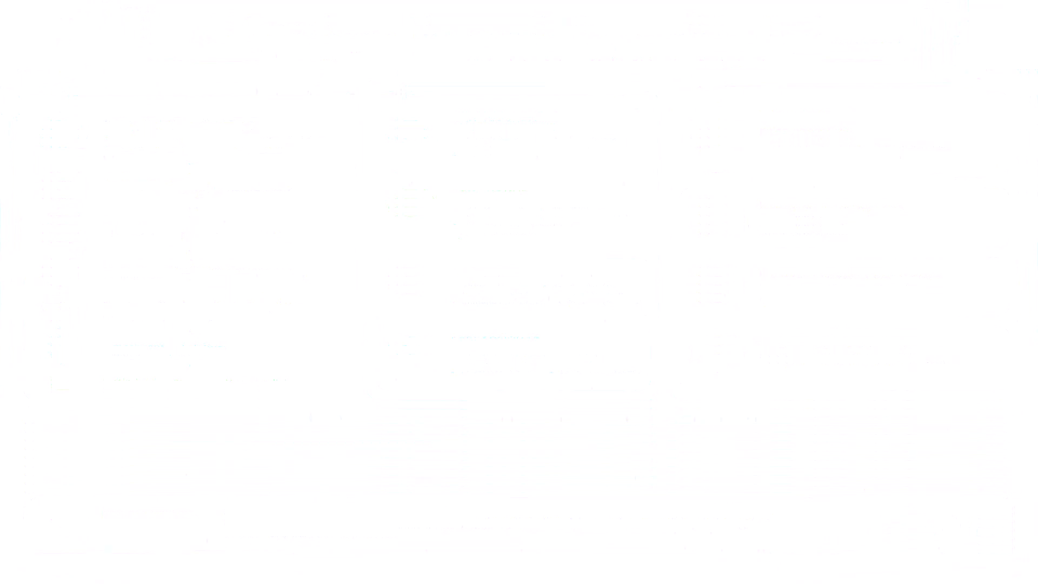
{"action": "key", "text": "space"}
{"action": "key", "text": "space"}
{"action": "key", "text": "space"}
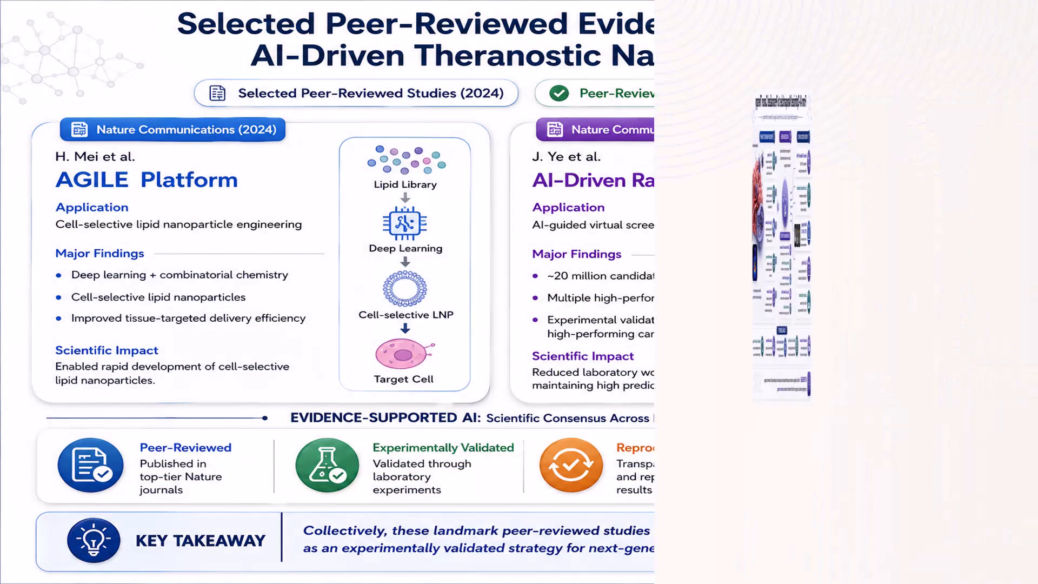
{"action": "key", "text": "space"}
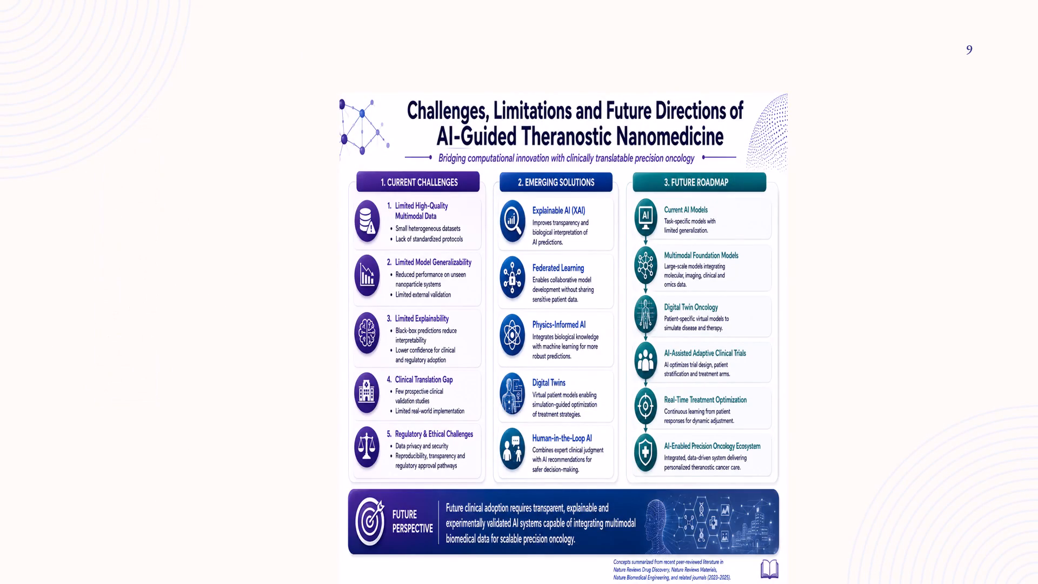
Step back to slide 8 in the running show and end the slide show.
{"action": "key", "text": "shift+Up"}
{"action": "key", "text": "Up"}
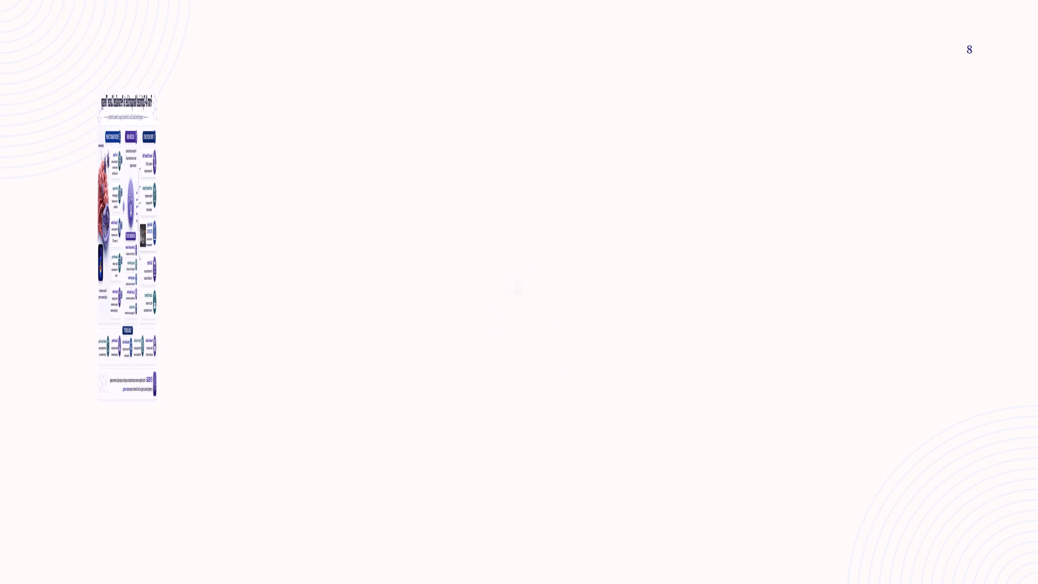
{"action": "key", "text": "Escape"}
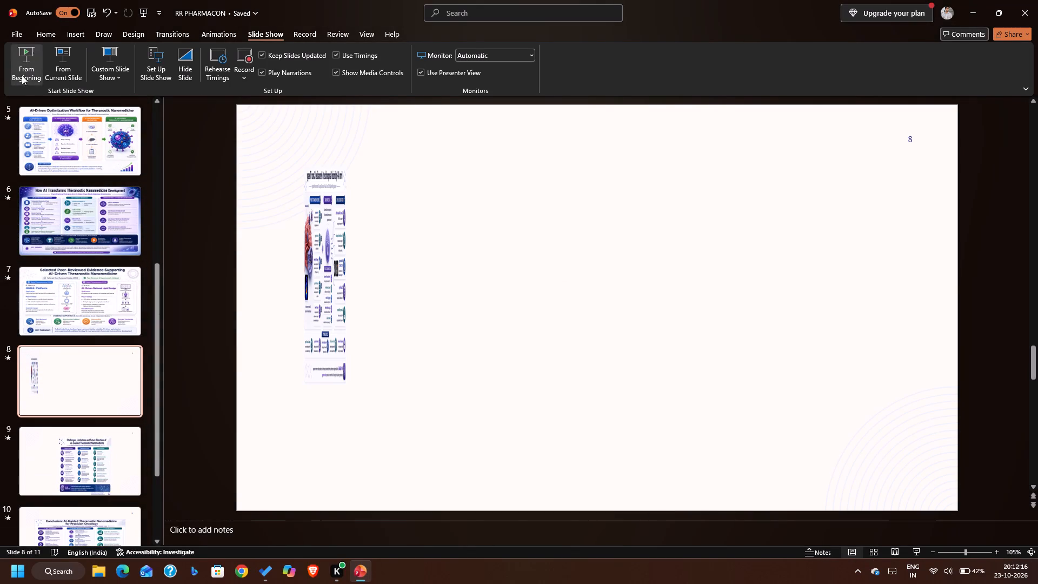
Undo the picture resizes on slides 8, 9 and 10, and return to slide 1.
{"action": "left_click", "coordinate": [107, 13]}
{"action": "left_click", "coordinate": [107, 13]}
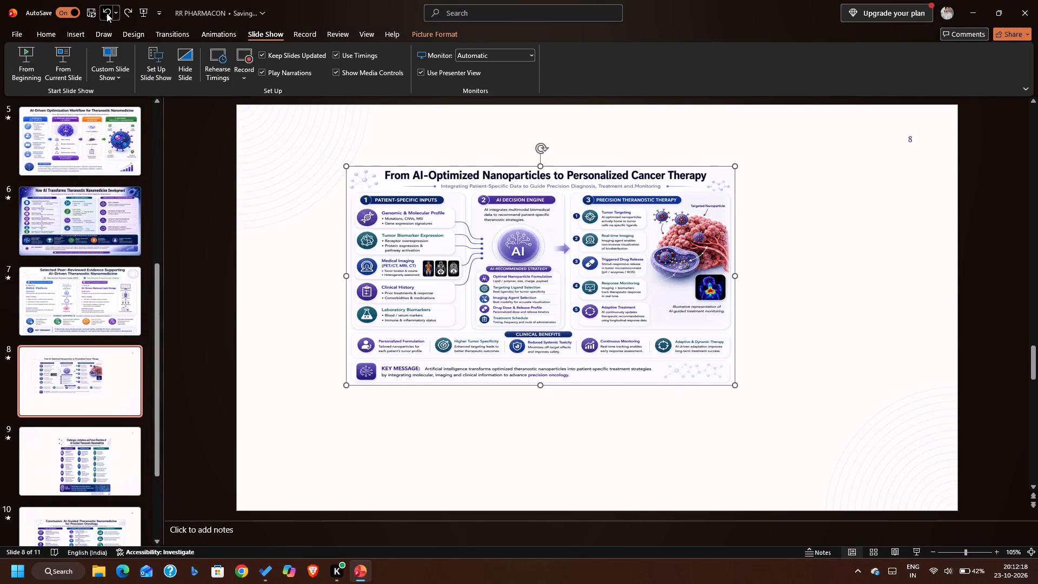
{"action": "left_click", "coordinate": [107, 13]}
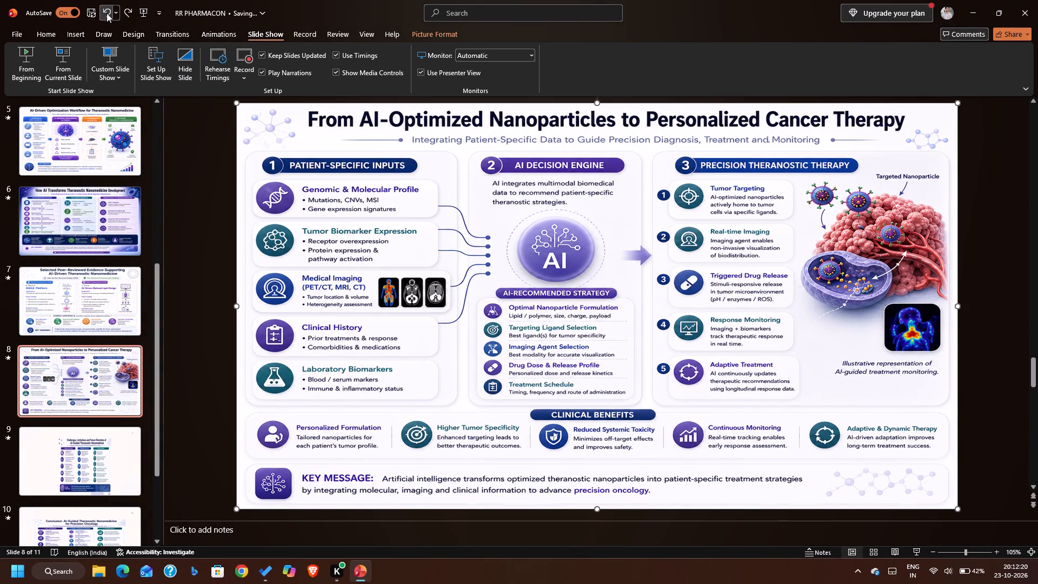
{"action": "left_click", "coordinate": [107, 13]}
{"action": "left_click", "coordinate": [107, 13]}
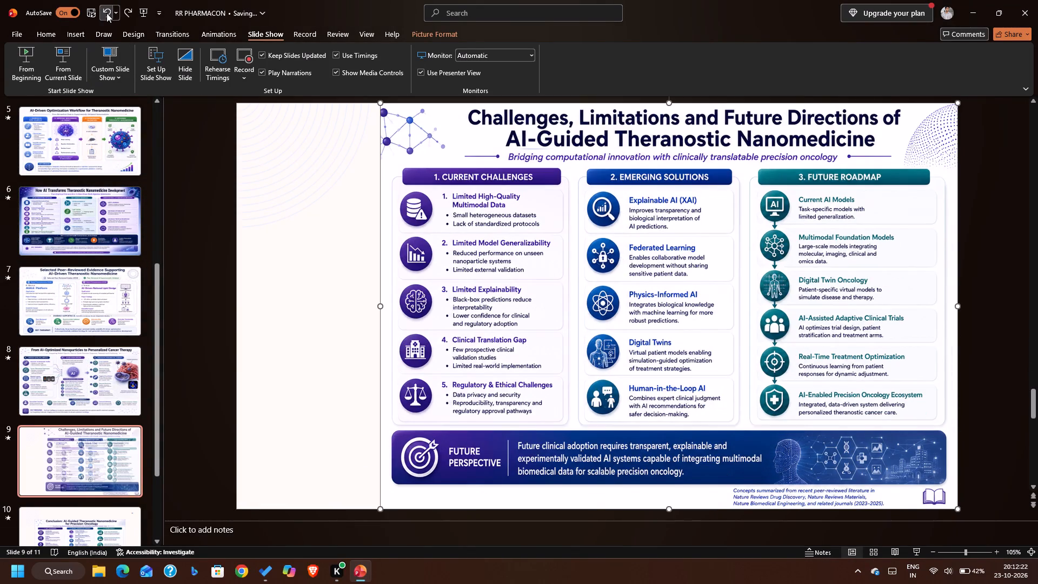
{"action": "left_click", "coordinate": [107, 13]}
{"action": "left_click", "coordinate": [107, 13]}
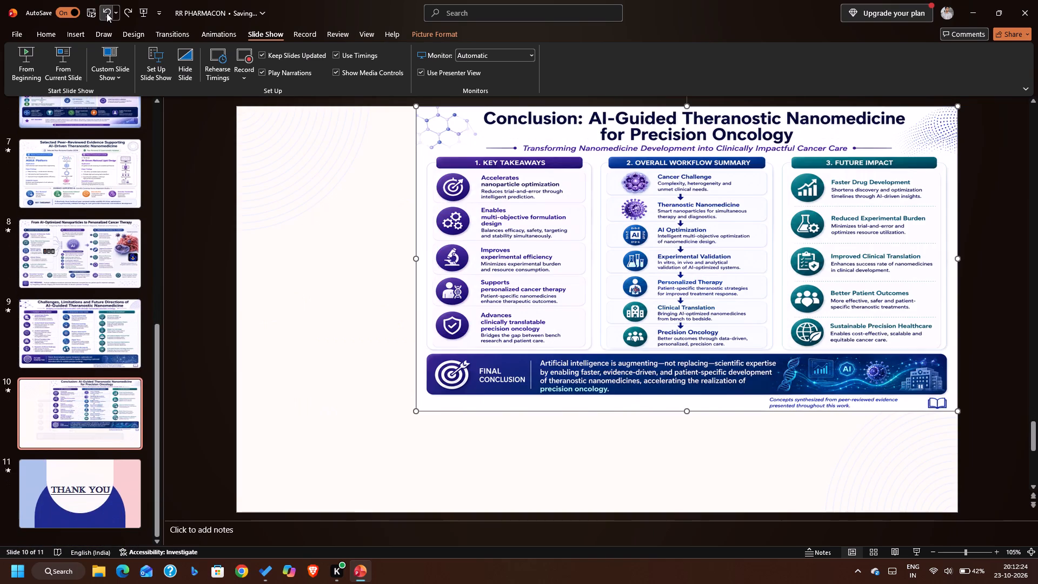
{"action": "left_click", "coordinate": [107, 13]}
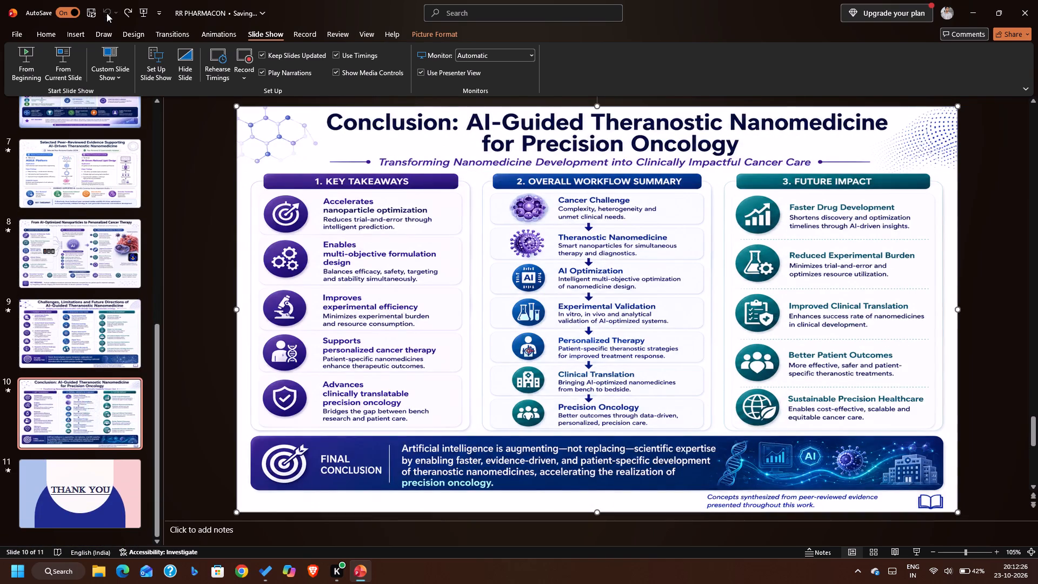
{"action": "scroll", "coordinate": [66, 127], "scroll_direction": "down", "scroll_amount": 4}
{"action": "scroll", "coordinate": [66, 127], "scroll_direction": "up", "scroll_amount": 9}
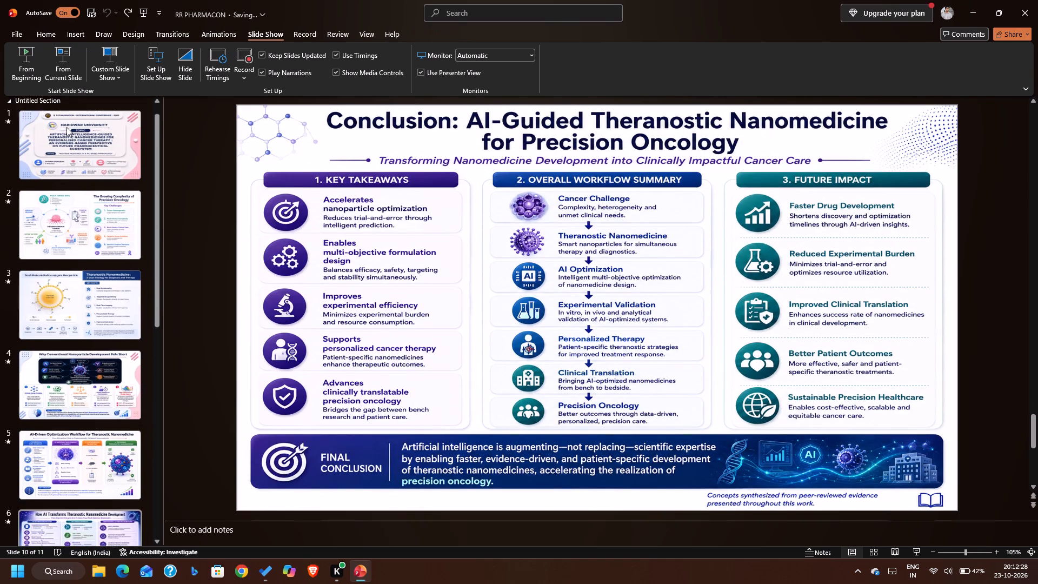
{"action": "scroll", "coordinate": [66, 127], "scroll_direction": "up", "scroll_amount": 4}
{"action": "left_click", "coordinate": [66, 150]}
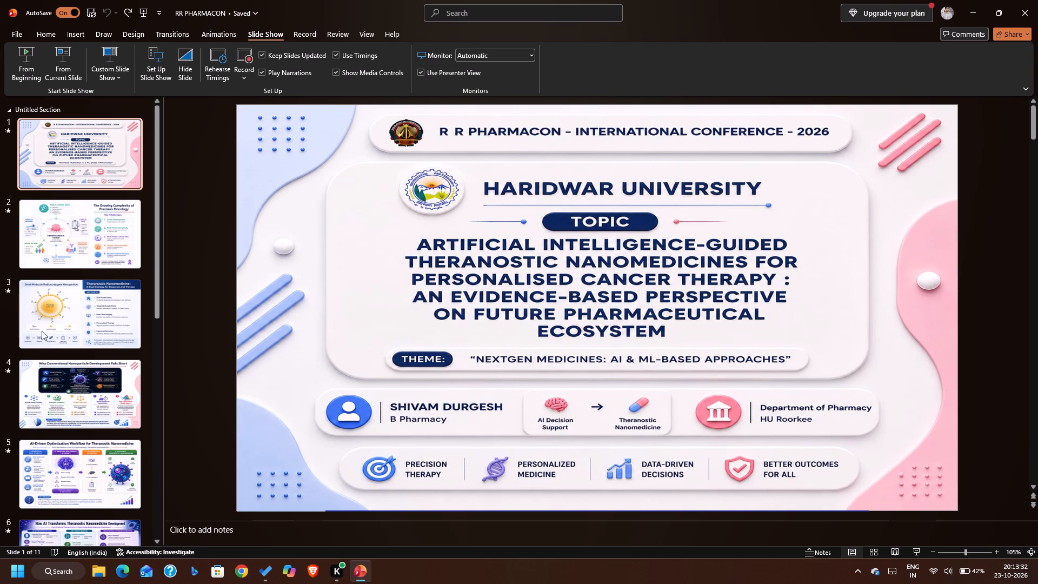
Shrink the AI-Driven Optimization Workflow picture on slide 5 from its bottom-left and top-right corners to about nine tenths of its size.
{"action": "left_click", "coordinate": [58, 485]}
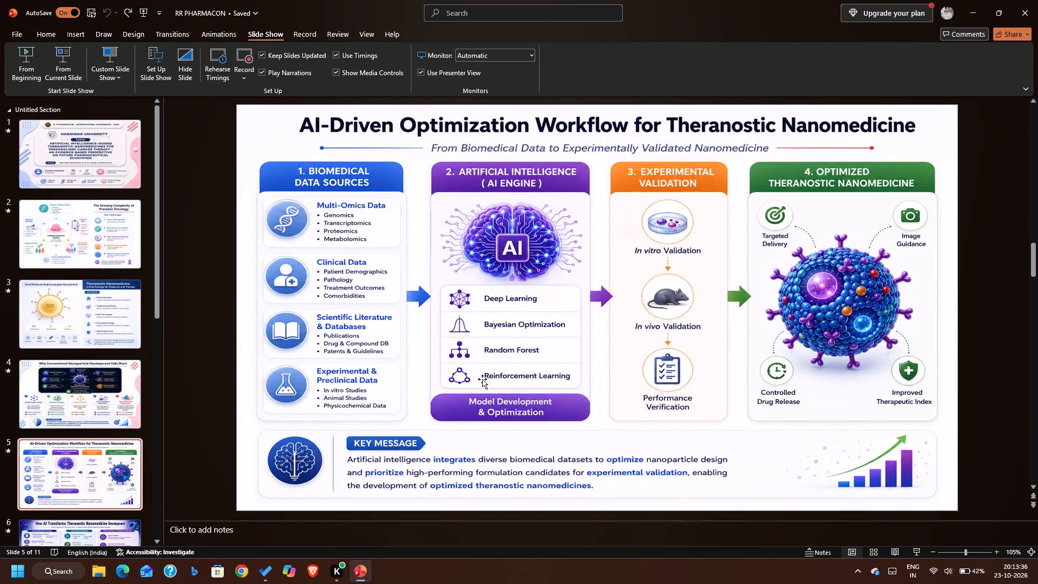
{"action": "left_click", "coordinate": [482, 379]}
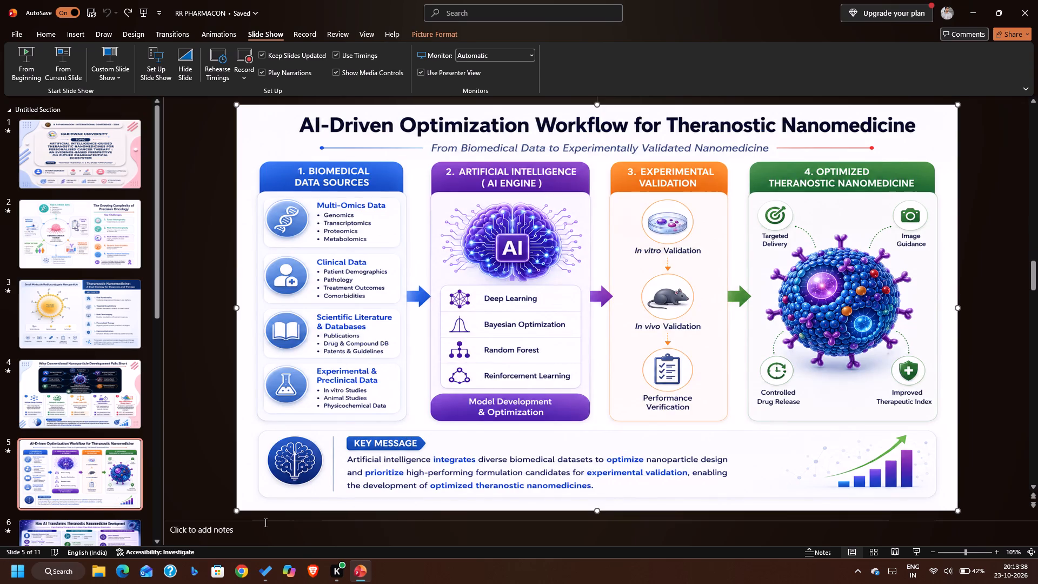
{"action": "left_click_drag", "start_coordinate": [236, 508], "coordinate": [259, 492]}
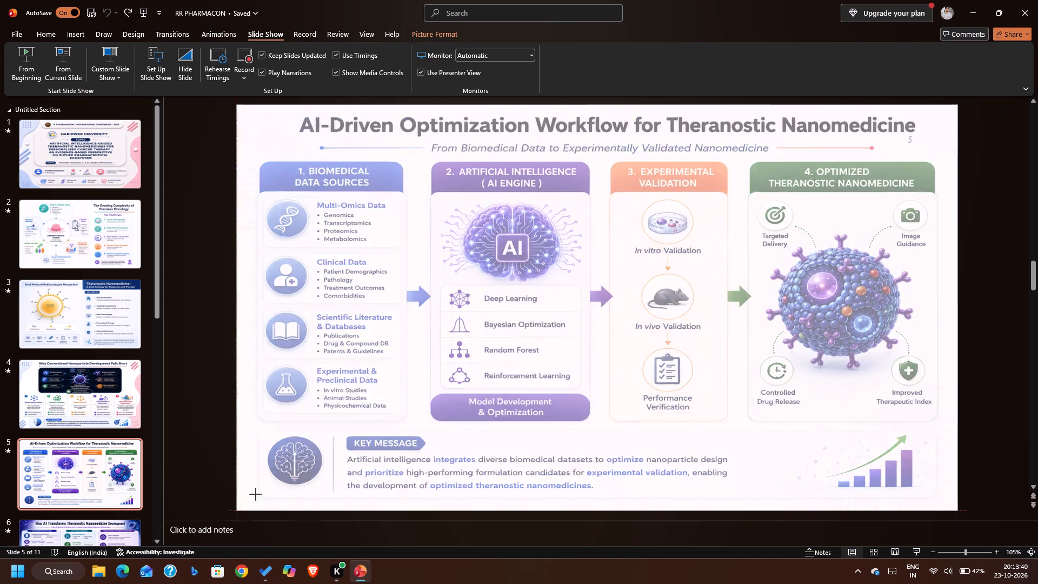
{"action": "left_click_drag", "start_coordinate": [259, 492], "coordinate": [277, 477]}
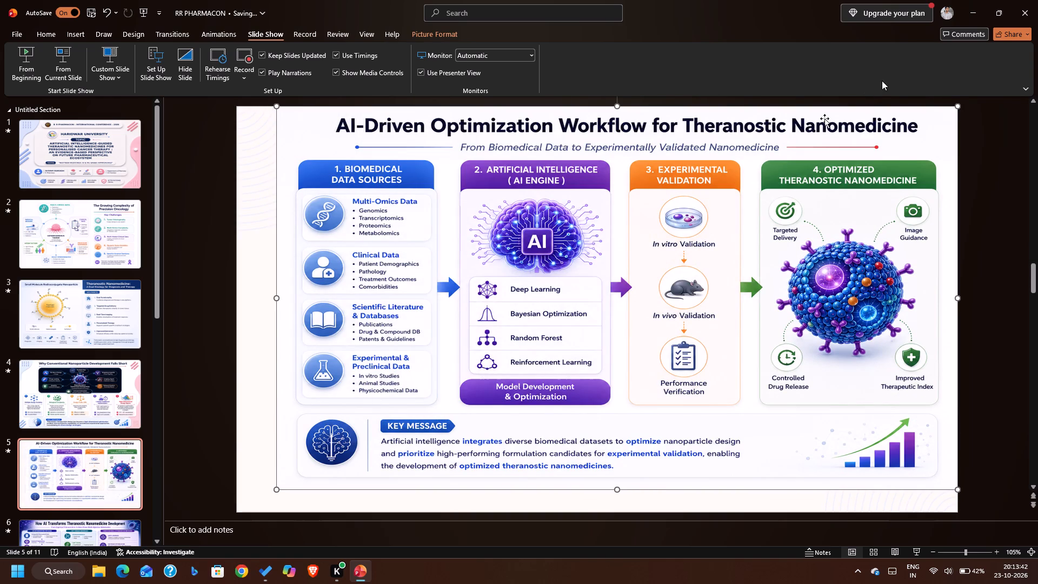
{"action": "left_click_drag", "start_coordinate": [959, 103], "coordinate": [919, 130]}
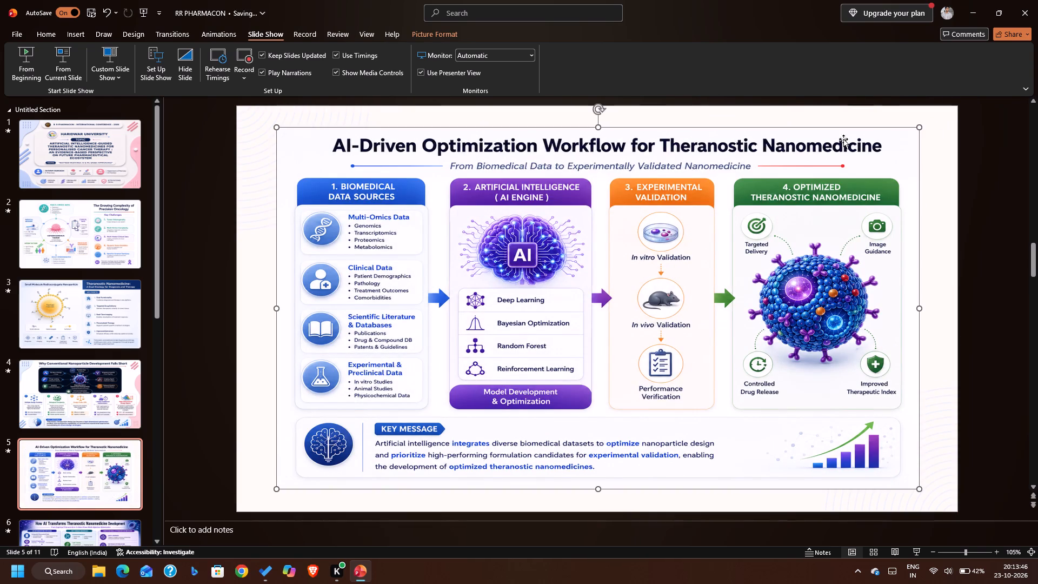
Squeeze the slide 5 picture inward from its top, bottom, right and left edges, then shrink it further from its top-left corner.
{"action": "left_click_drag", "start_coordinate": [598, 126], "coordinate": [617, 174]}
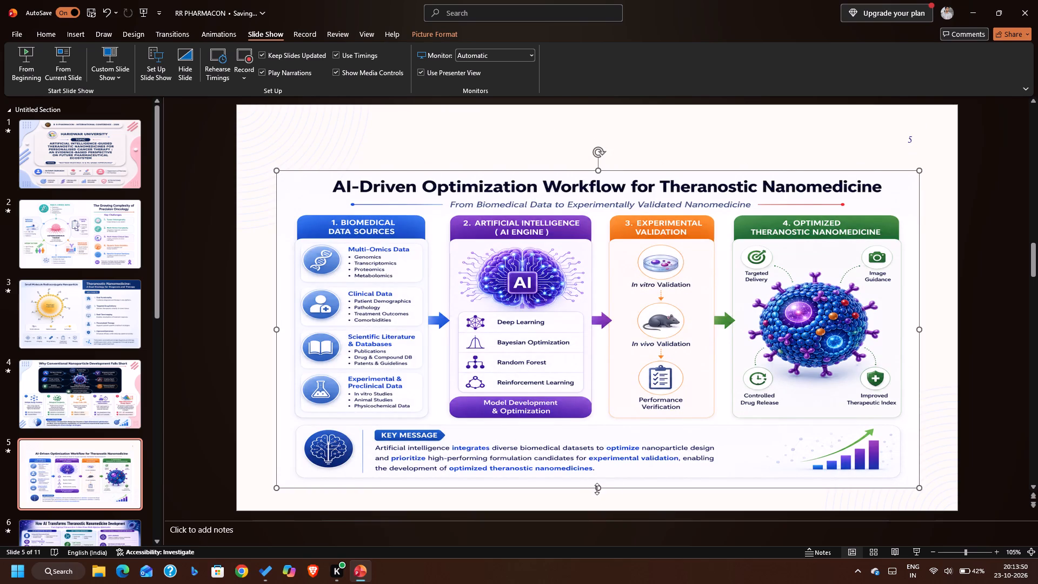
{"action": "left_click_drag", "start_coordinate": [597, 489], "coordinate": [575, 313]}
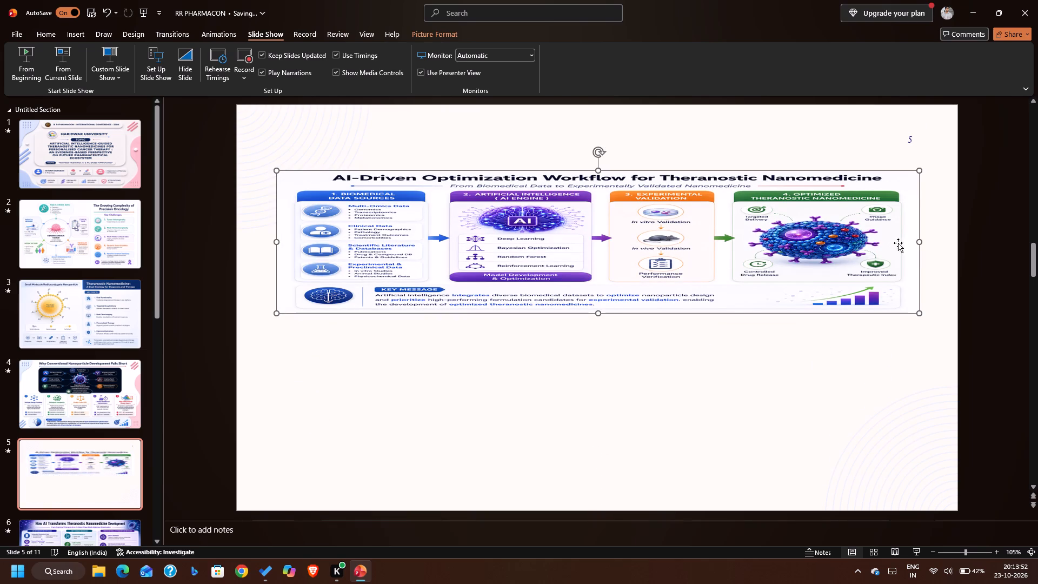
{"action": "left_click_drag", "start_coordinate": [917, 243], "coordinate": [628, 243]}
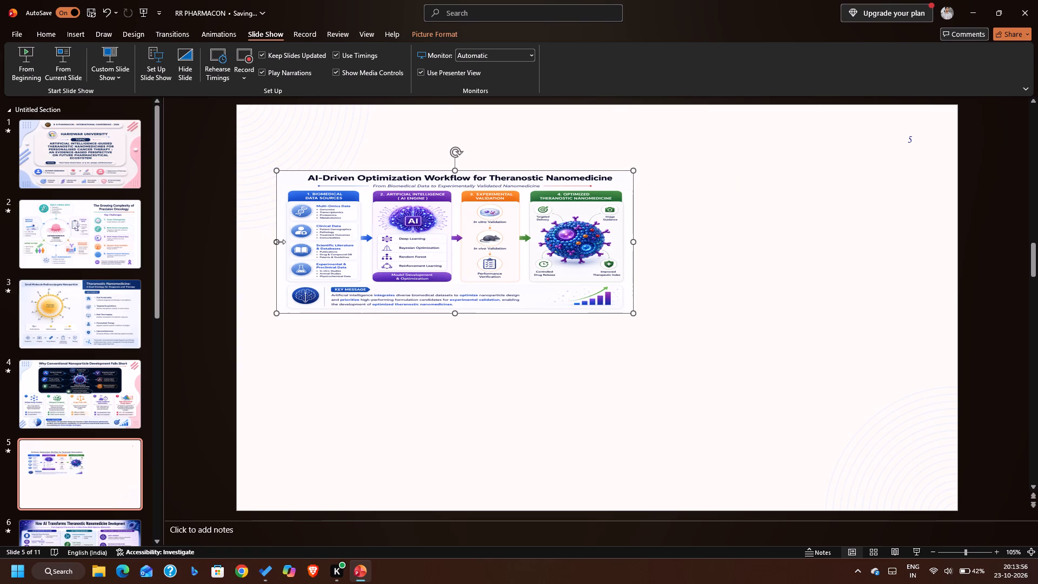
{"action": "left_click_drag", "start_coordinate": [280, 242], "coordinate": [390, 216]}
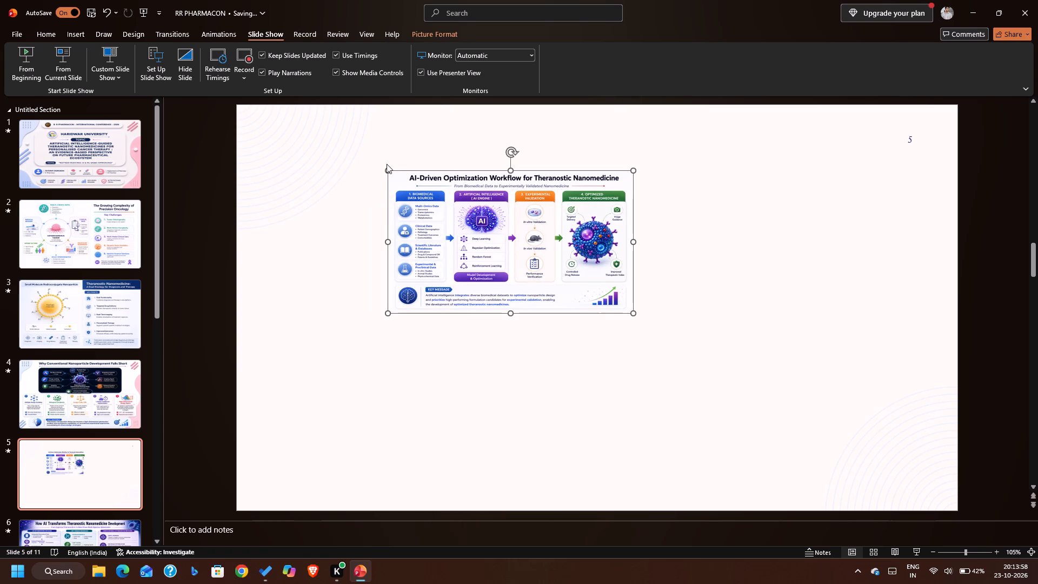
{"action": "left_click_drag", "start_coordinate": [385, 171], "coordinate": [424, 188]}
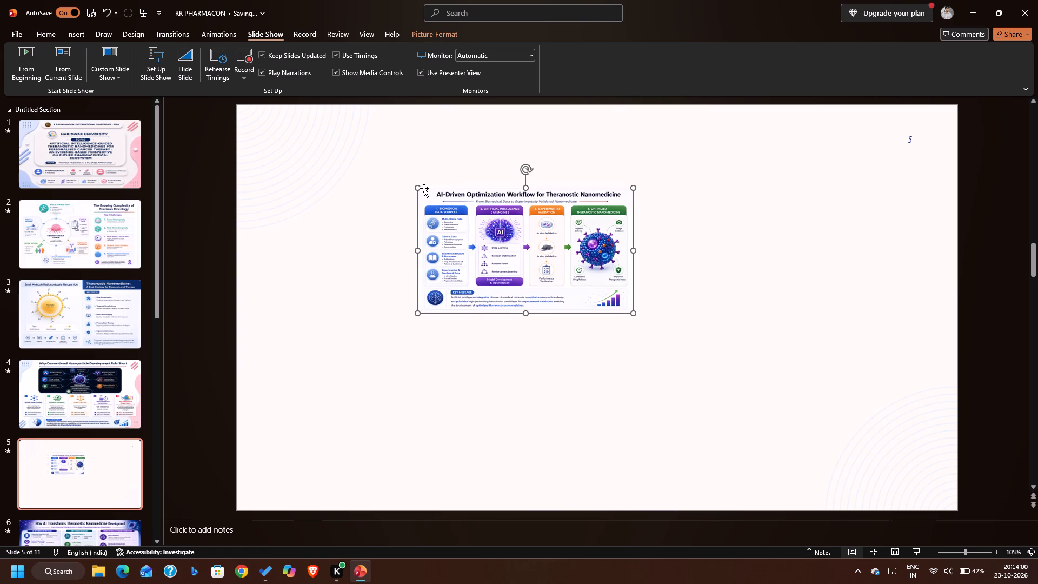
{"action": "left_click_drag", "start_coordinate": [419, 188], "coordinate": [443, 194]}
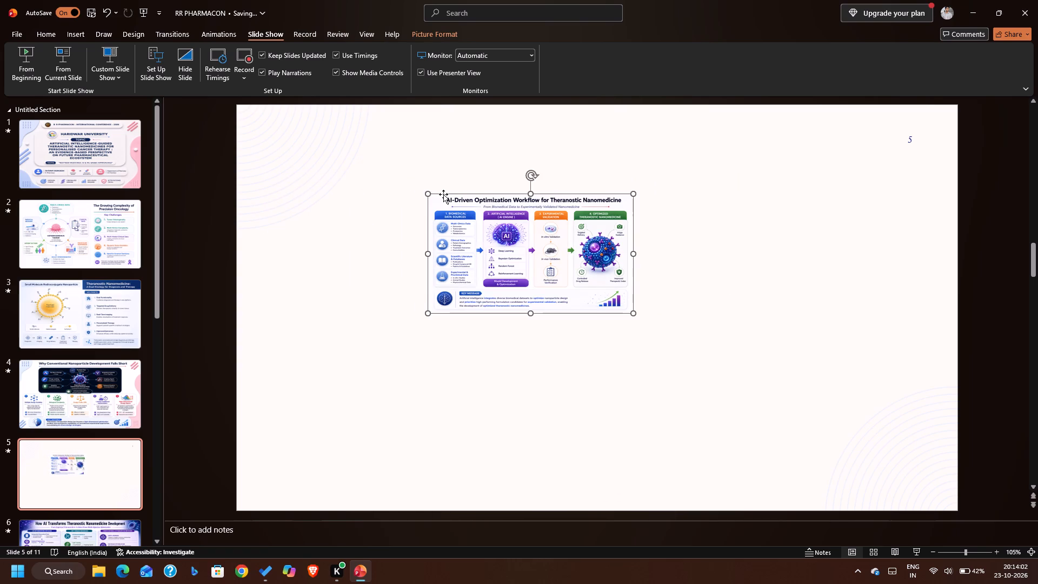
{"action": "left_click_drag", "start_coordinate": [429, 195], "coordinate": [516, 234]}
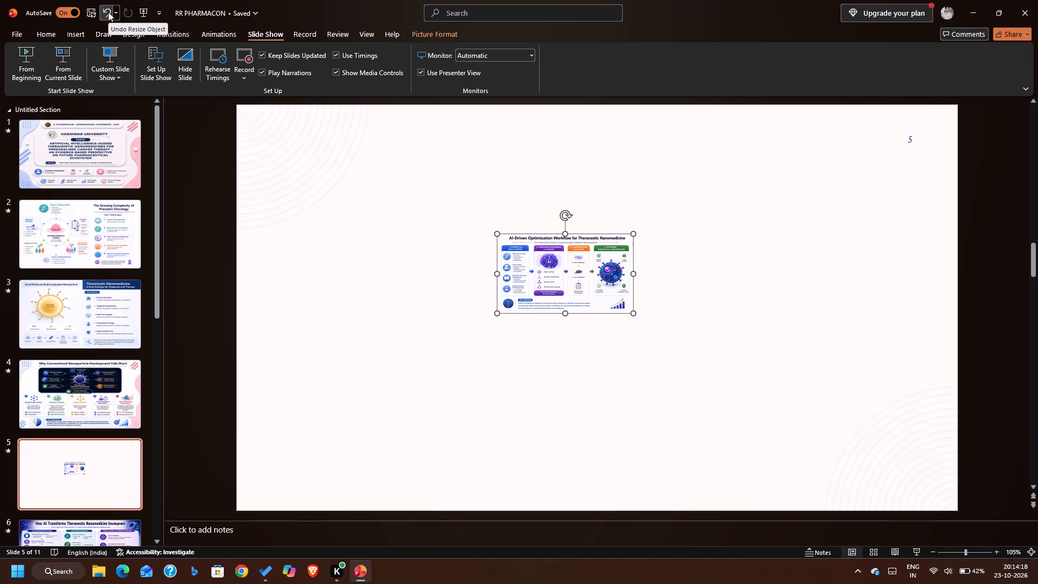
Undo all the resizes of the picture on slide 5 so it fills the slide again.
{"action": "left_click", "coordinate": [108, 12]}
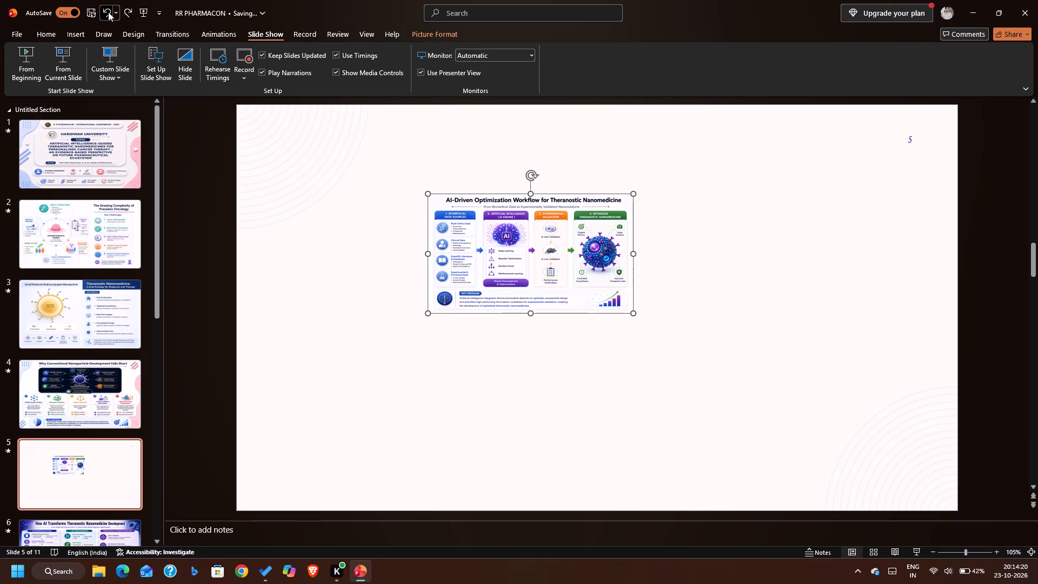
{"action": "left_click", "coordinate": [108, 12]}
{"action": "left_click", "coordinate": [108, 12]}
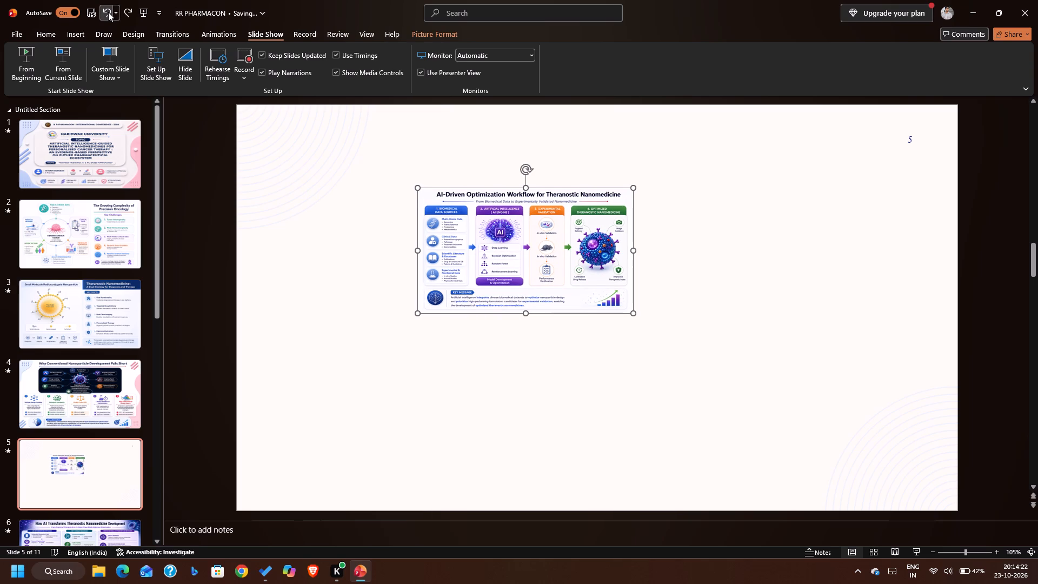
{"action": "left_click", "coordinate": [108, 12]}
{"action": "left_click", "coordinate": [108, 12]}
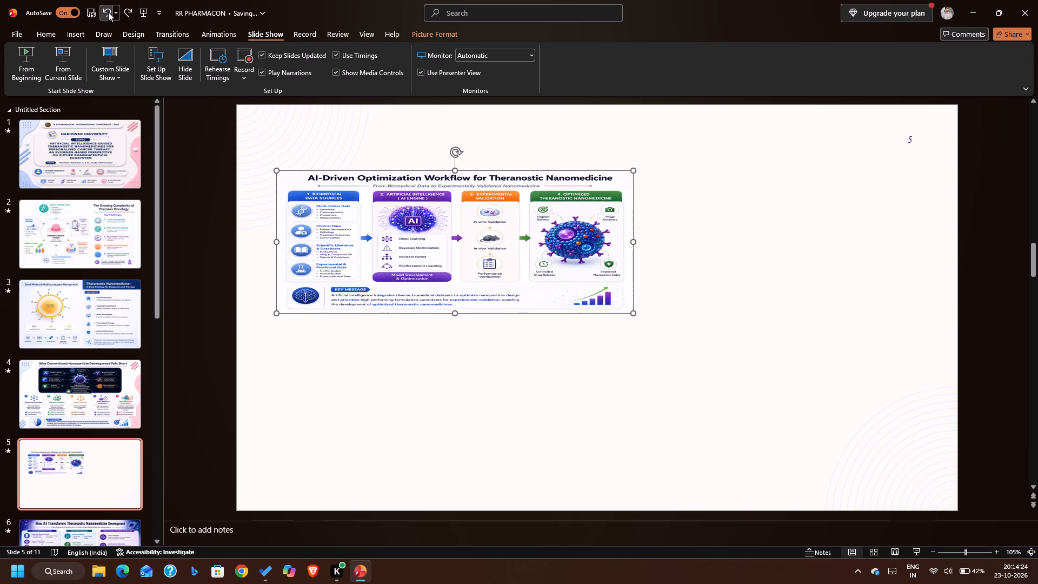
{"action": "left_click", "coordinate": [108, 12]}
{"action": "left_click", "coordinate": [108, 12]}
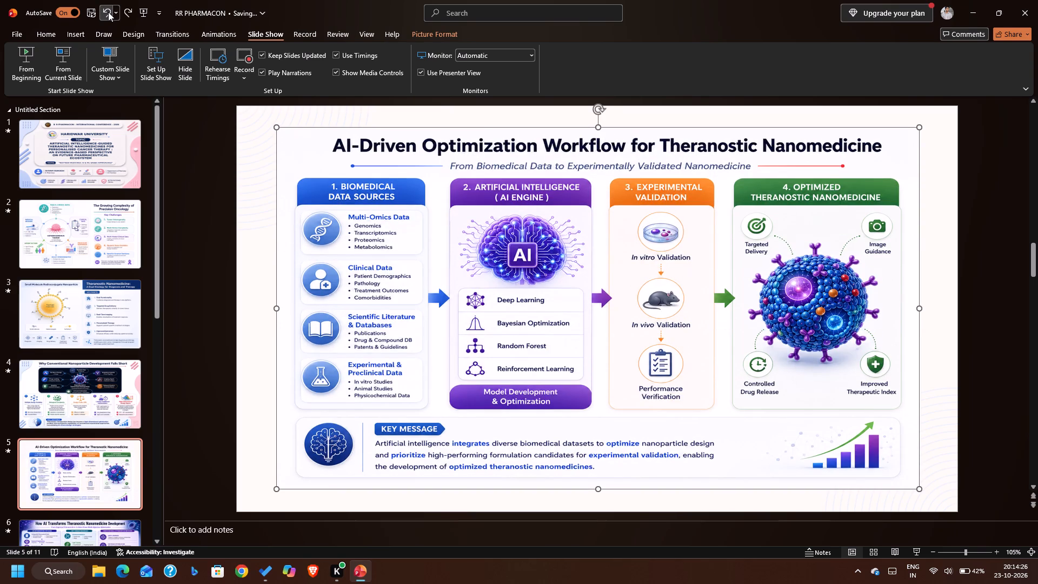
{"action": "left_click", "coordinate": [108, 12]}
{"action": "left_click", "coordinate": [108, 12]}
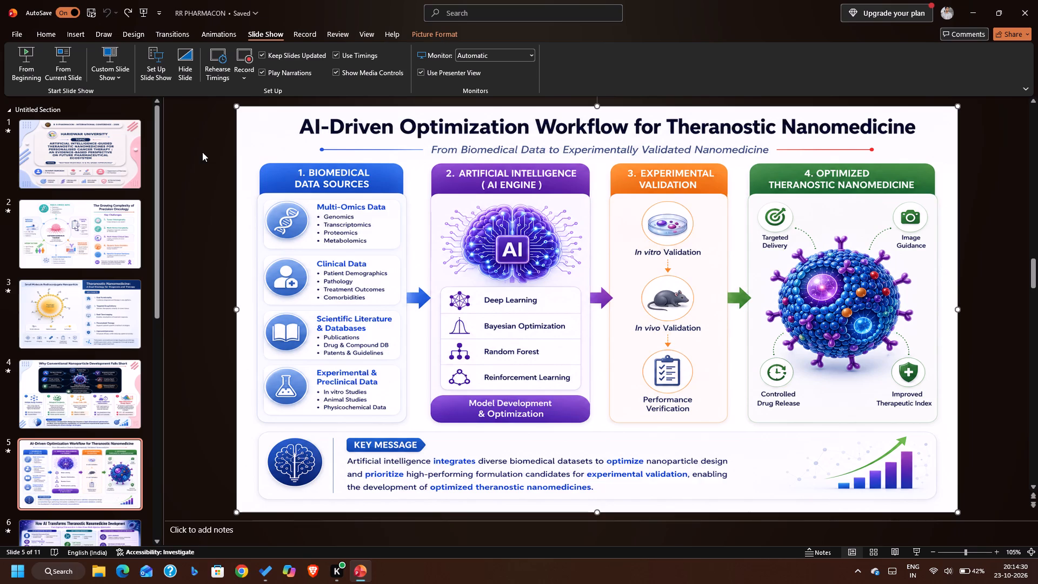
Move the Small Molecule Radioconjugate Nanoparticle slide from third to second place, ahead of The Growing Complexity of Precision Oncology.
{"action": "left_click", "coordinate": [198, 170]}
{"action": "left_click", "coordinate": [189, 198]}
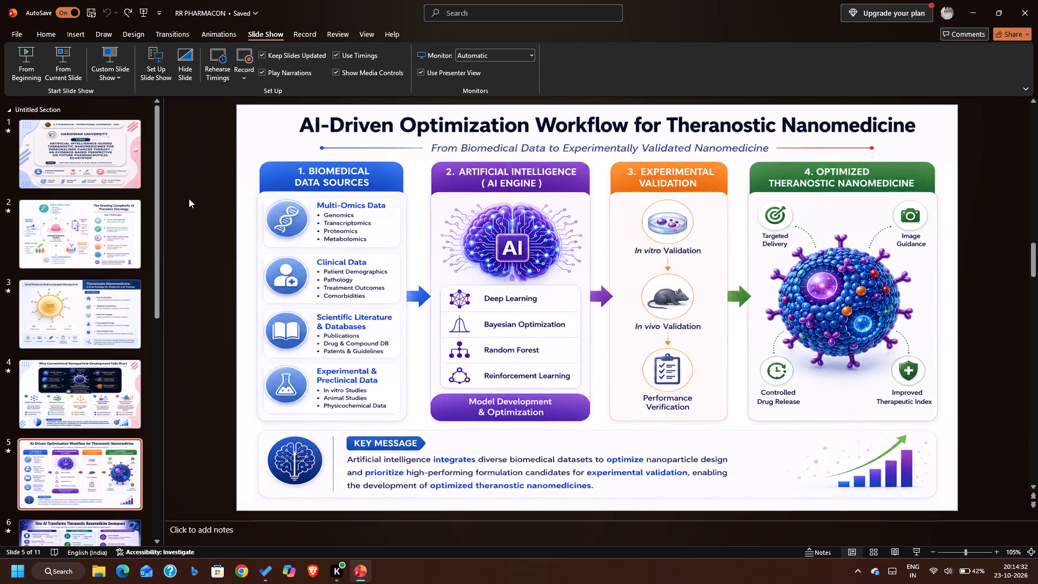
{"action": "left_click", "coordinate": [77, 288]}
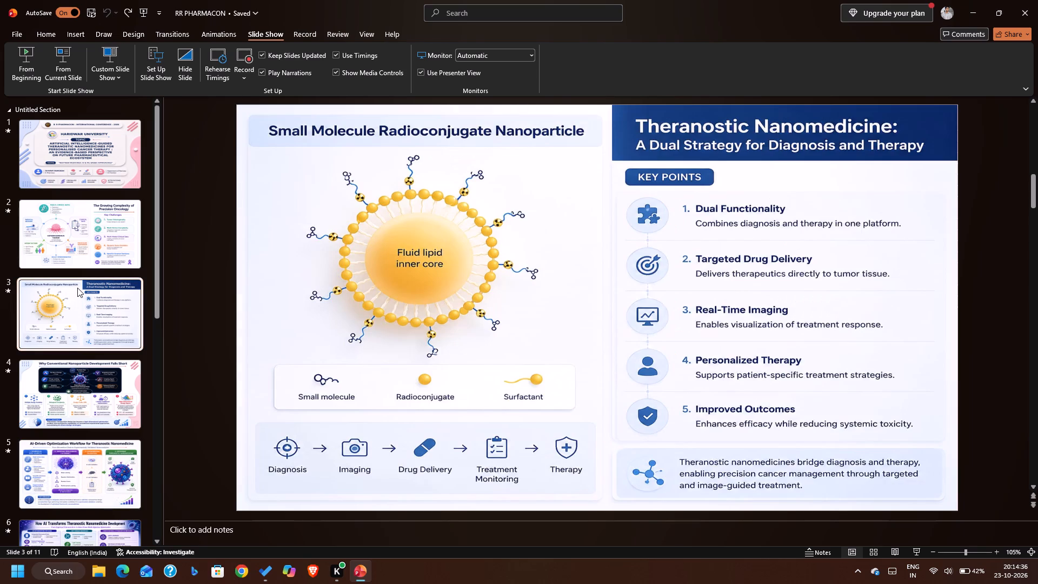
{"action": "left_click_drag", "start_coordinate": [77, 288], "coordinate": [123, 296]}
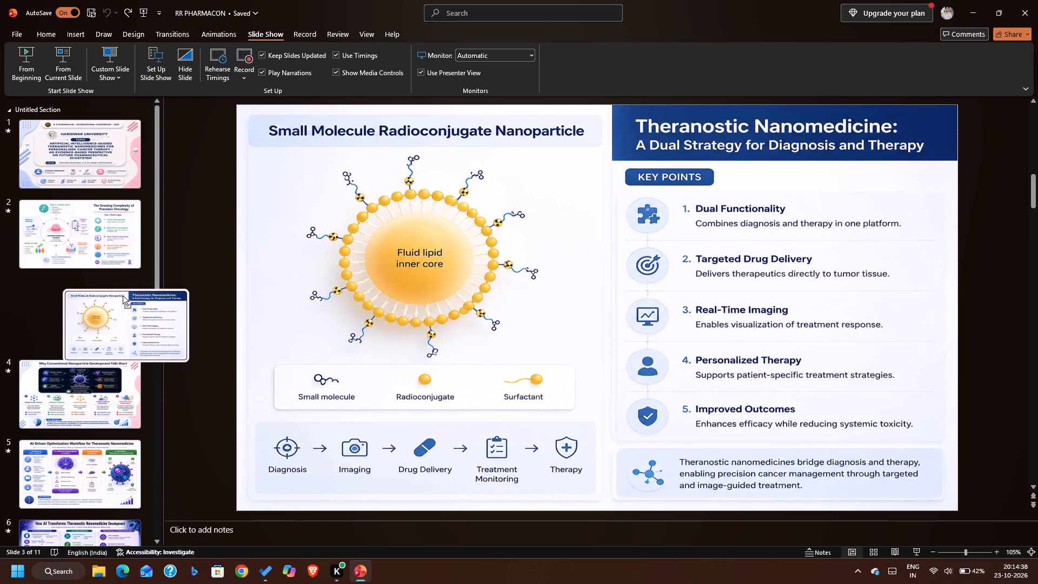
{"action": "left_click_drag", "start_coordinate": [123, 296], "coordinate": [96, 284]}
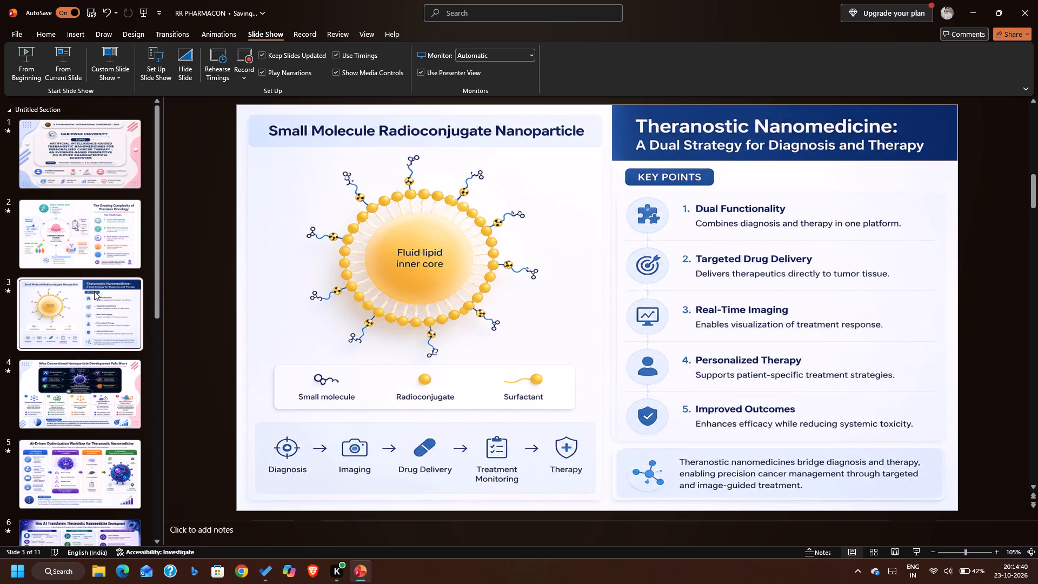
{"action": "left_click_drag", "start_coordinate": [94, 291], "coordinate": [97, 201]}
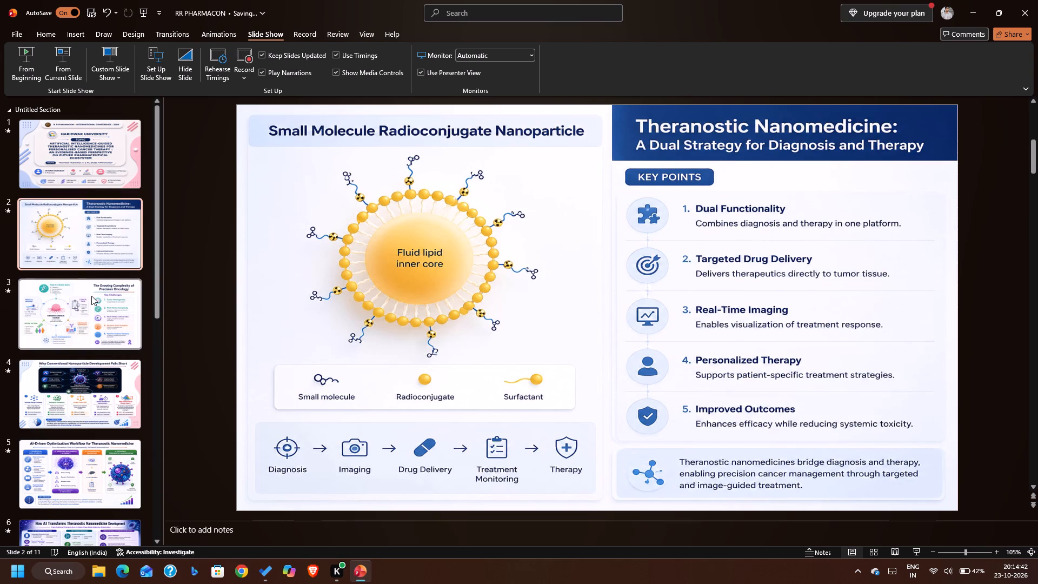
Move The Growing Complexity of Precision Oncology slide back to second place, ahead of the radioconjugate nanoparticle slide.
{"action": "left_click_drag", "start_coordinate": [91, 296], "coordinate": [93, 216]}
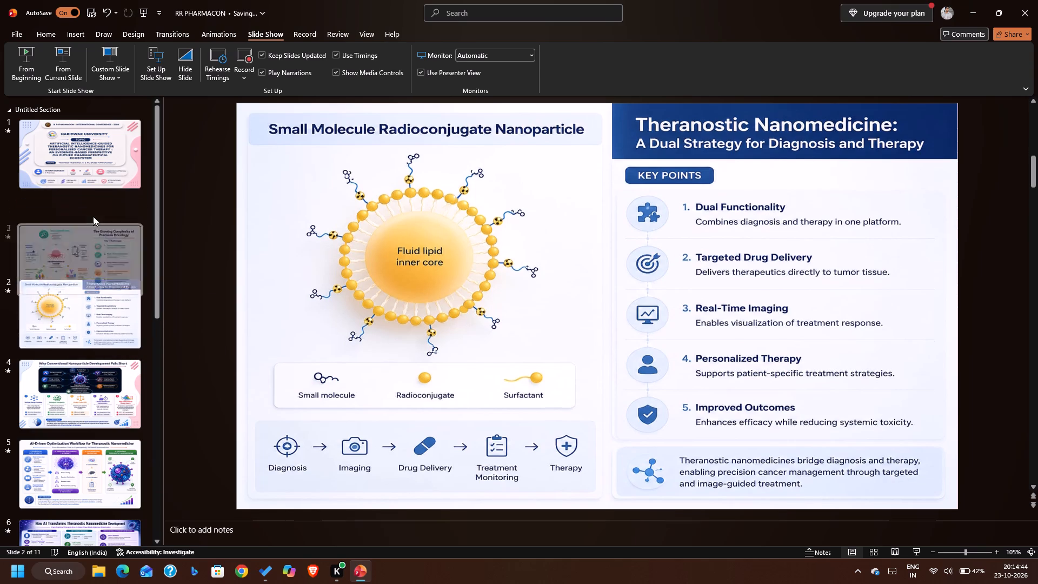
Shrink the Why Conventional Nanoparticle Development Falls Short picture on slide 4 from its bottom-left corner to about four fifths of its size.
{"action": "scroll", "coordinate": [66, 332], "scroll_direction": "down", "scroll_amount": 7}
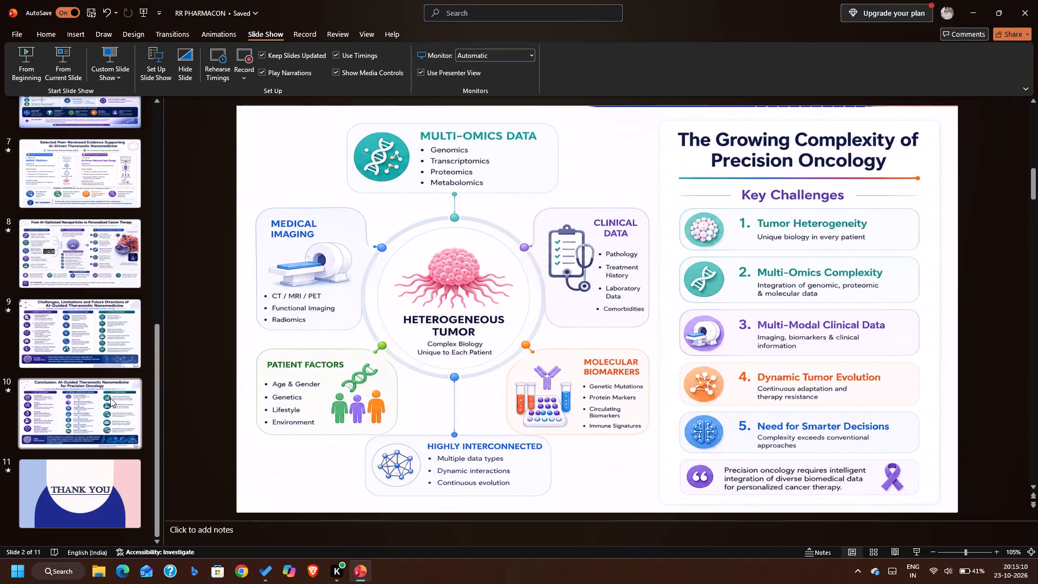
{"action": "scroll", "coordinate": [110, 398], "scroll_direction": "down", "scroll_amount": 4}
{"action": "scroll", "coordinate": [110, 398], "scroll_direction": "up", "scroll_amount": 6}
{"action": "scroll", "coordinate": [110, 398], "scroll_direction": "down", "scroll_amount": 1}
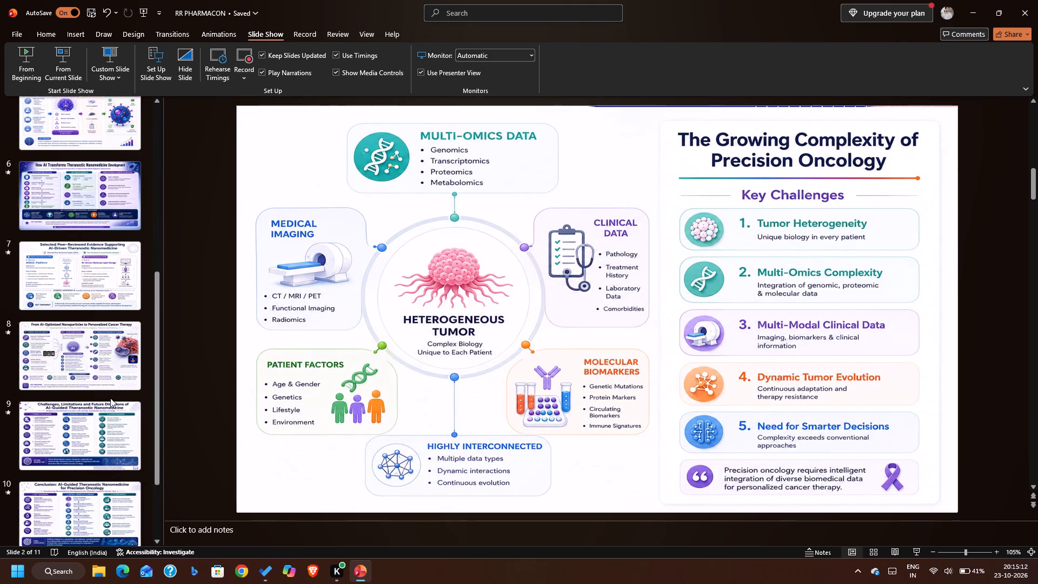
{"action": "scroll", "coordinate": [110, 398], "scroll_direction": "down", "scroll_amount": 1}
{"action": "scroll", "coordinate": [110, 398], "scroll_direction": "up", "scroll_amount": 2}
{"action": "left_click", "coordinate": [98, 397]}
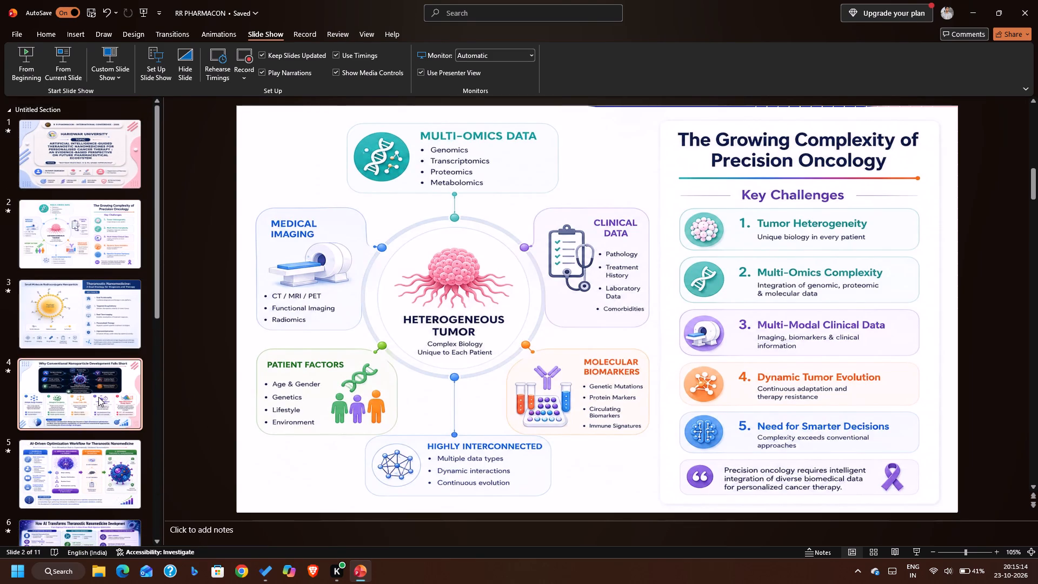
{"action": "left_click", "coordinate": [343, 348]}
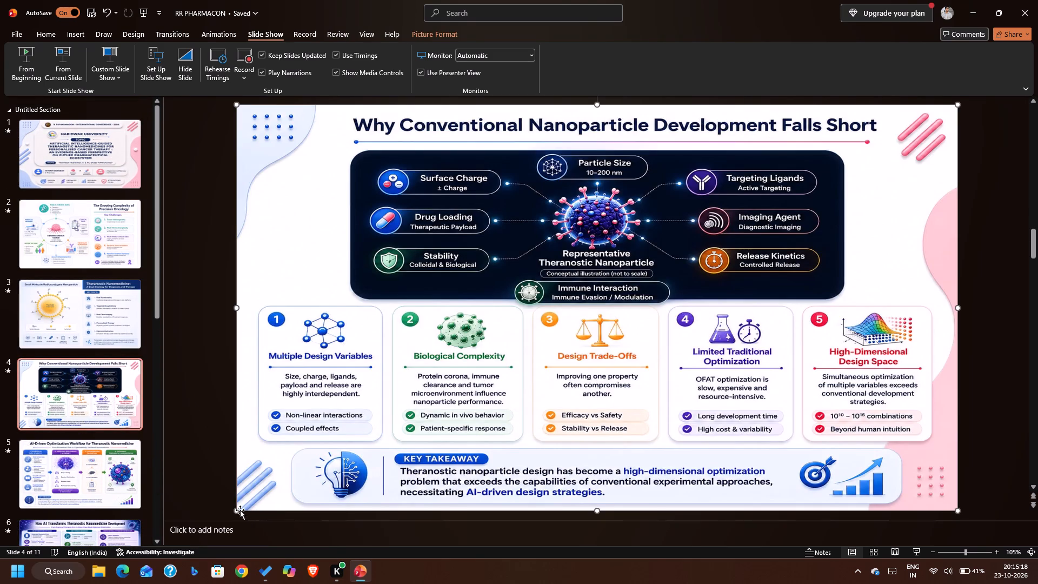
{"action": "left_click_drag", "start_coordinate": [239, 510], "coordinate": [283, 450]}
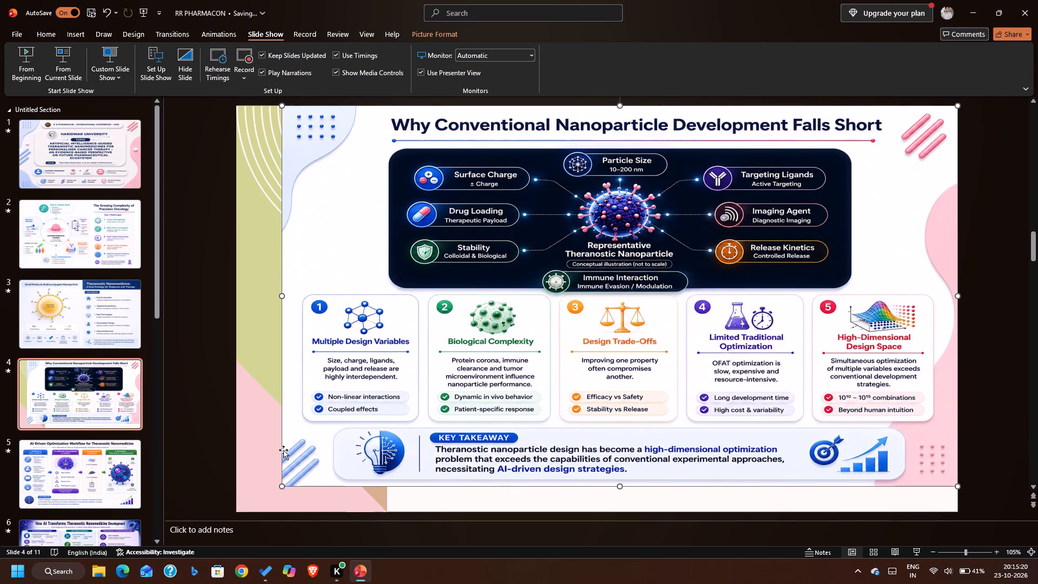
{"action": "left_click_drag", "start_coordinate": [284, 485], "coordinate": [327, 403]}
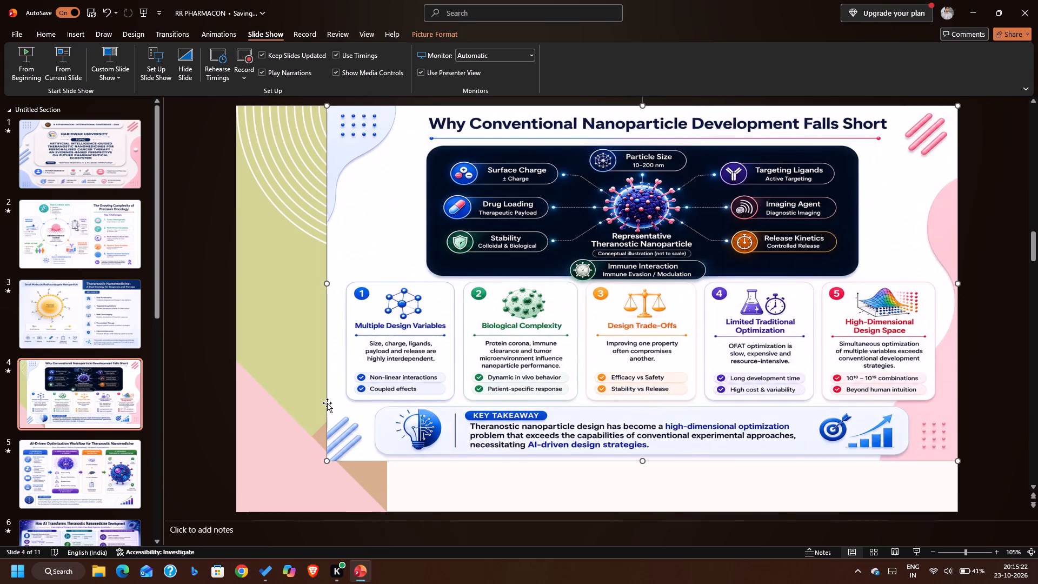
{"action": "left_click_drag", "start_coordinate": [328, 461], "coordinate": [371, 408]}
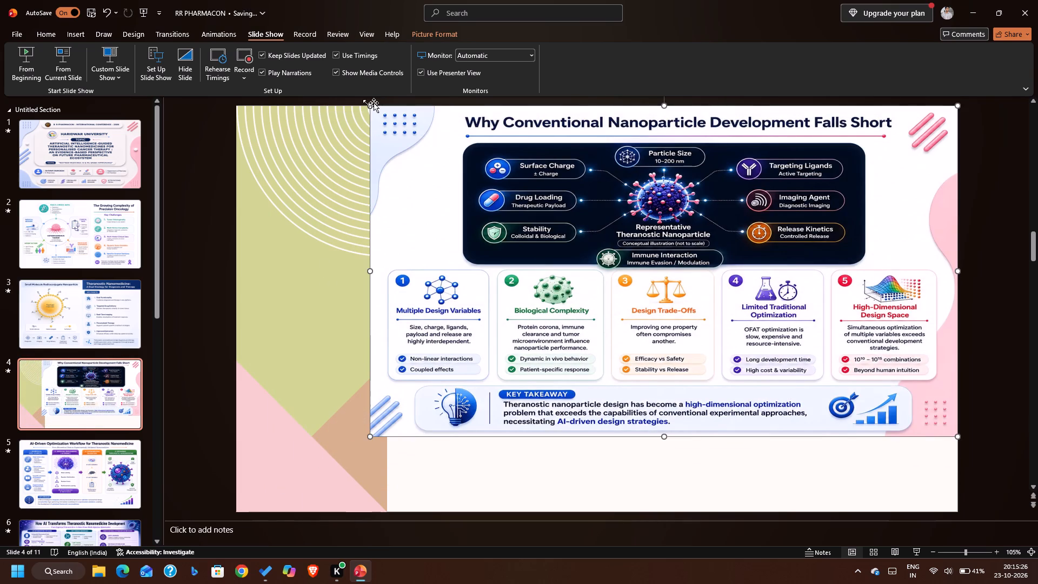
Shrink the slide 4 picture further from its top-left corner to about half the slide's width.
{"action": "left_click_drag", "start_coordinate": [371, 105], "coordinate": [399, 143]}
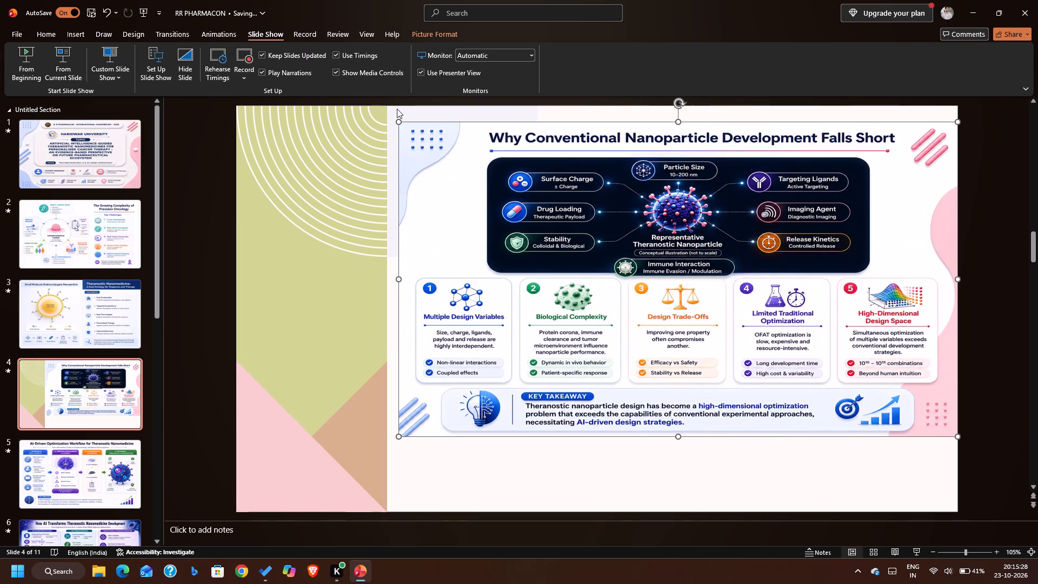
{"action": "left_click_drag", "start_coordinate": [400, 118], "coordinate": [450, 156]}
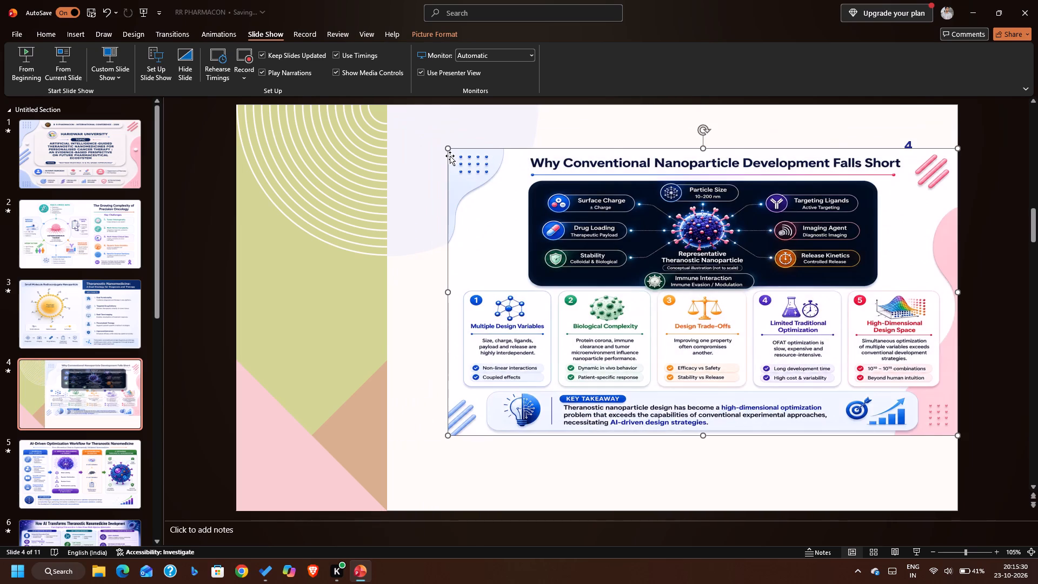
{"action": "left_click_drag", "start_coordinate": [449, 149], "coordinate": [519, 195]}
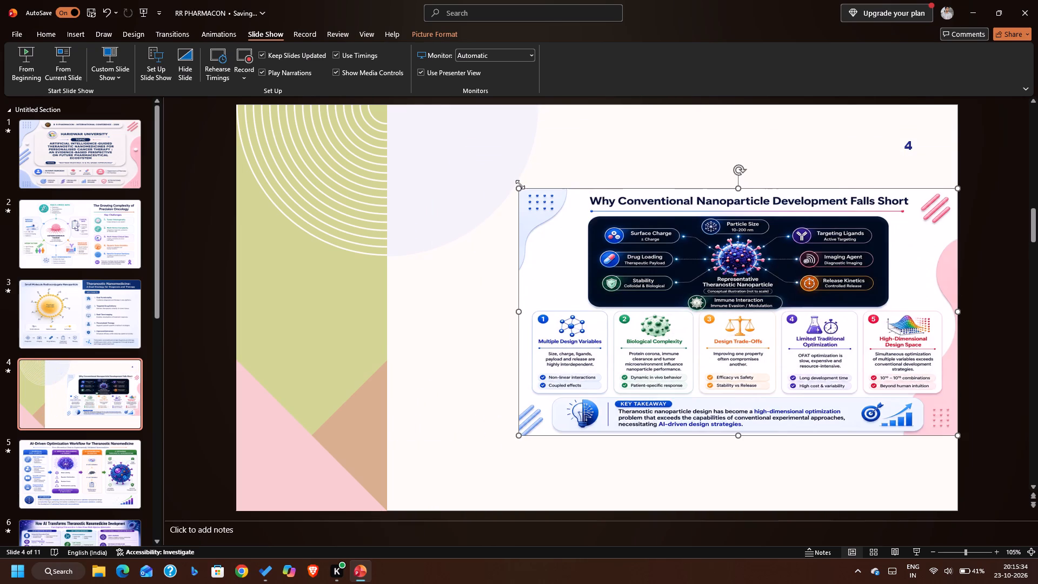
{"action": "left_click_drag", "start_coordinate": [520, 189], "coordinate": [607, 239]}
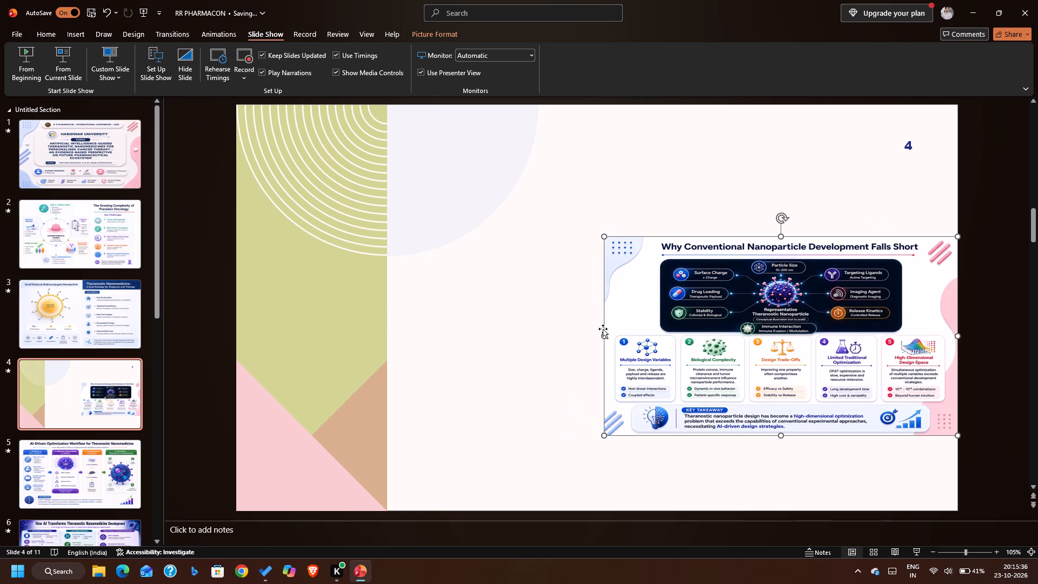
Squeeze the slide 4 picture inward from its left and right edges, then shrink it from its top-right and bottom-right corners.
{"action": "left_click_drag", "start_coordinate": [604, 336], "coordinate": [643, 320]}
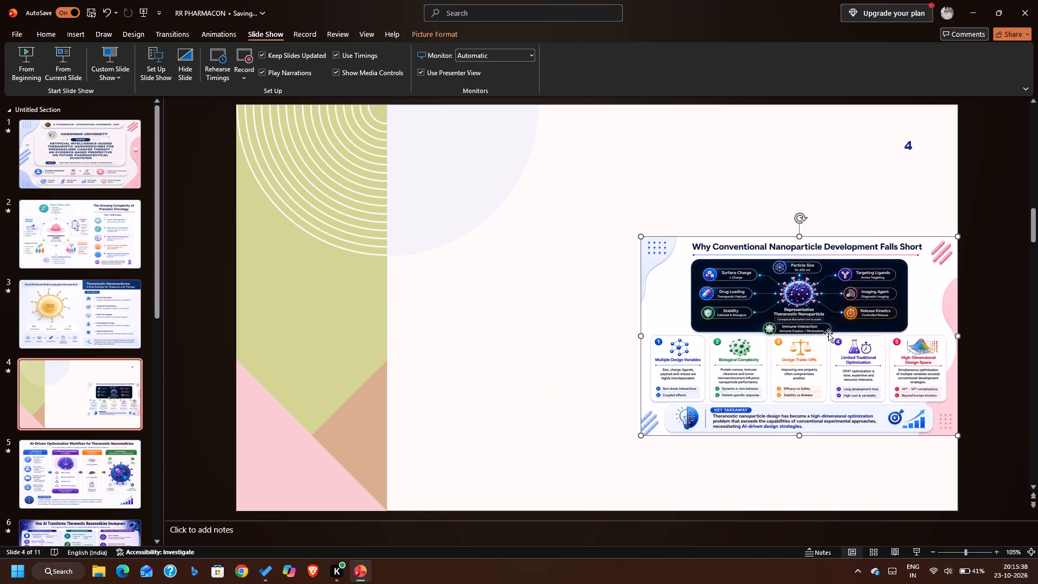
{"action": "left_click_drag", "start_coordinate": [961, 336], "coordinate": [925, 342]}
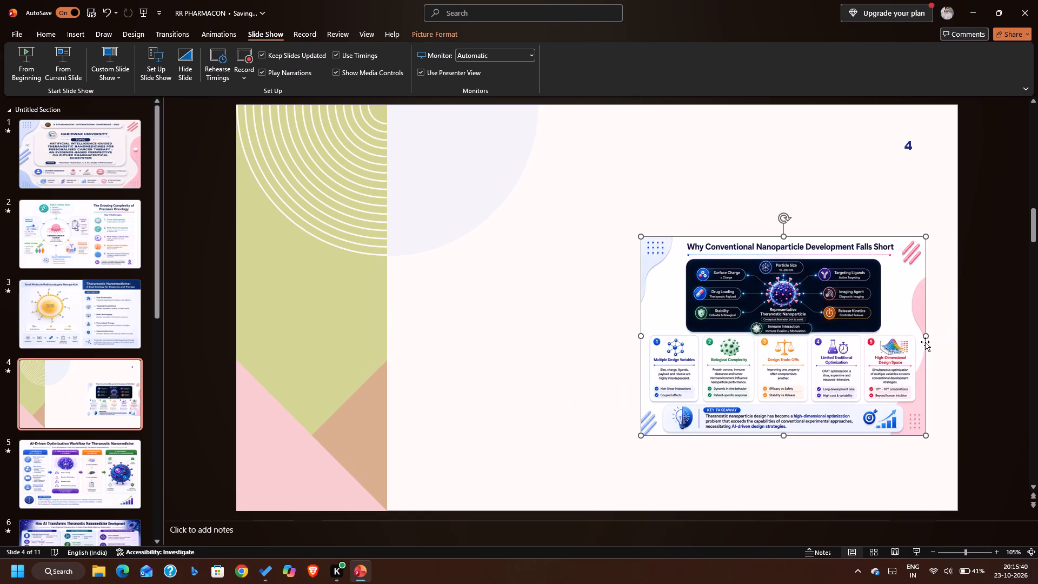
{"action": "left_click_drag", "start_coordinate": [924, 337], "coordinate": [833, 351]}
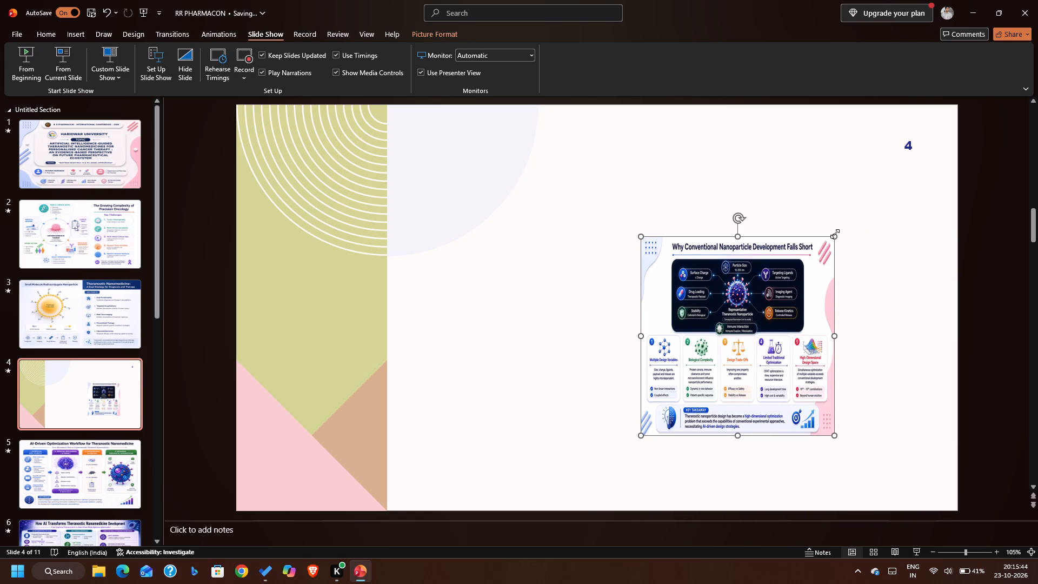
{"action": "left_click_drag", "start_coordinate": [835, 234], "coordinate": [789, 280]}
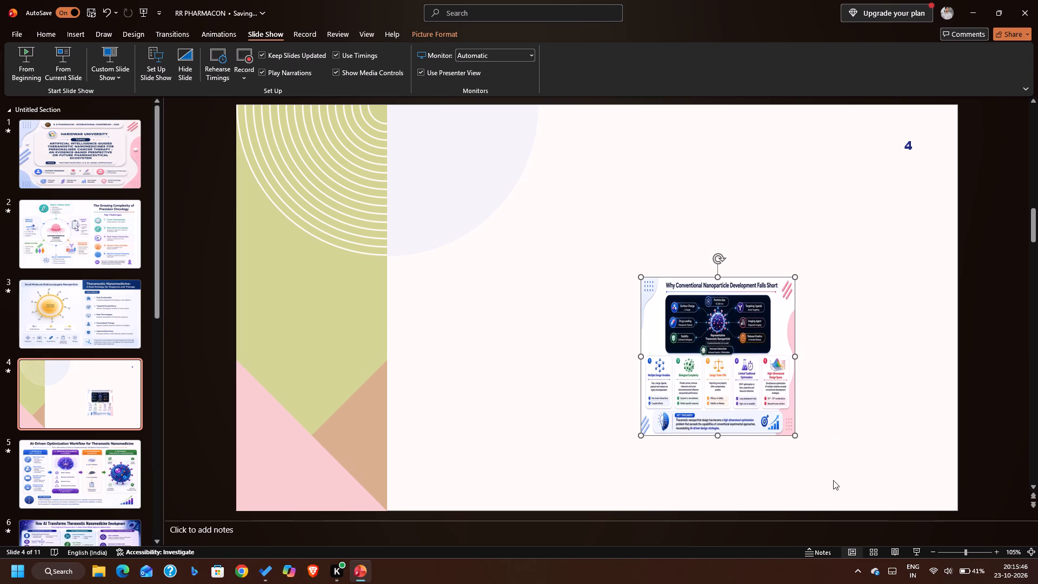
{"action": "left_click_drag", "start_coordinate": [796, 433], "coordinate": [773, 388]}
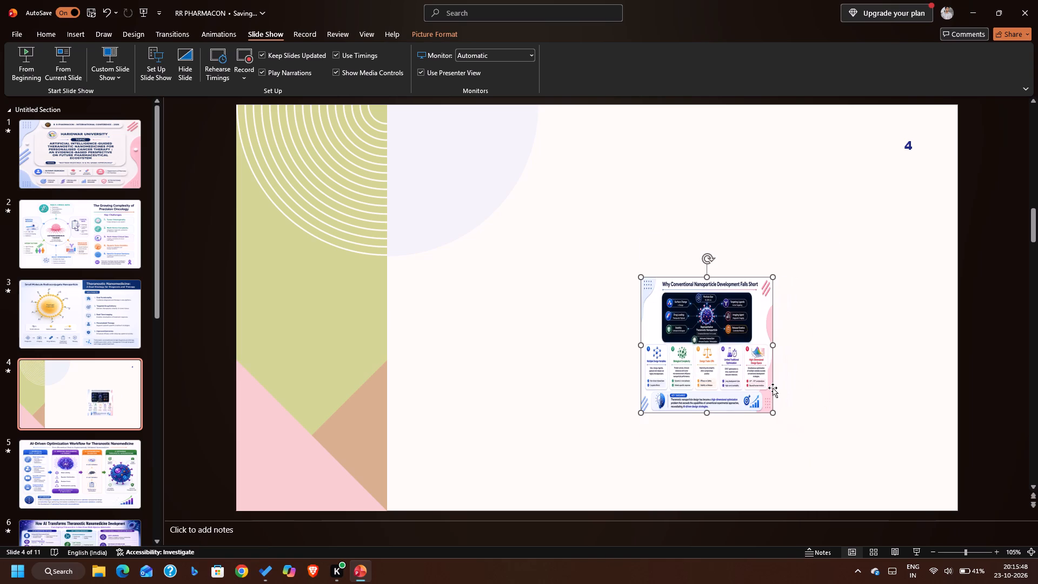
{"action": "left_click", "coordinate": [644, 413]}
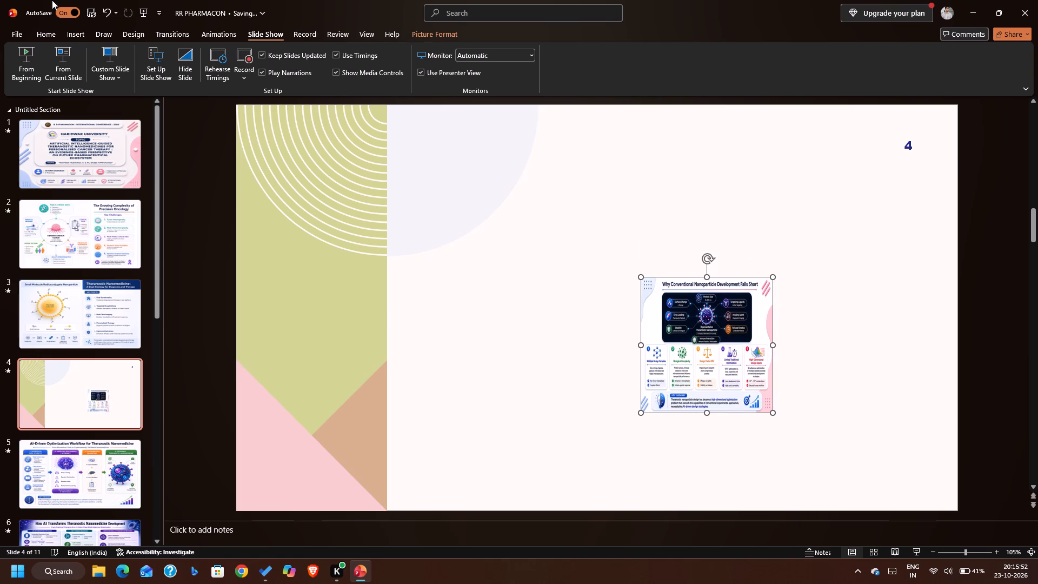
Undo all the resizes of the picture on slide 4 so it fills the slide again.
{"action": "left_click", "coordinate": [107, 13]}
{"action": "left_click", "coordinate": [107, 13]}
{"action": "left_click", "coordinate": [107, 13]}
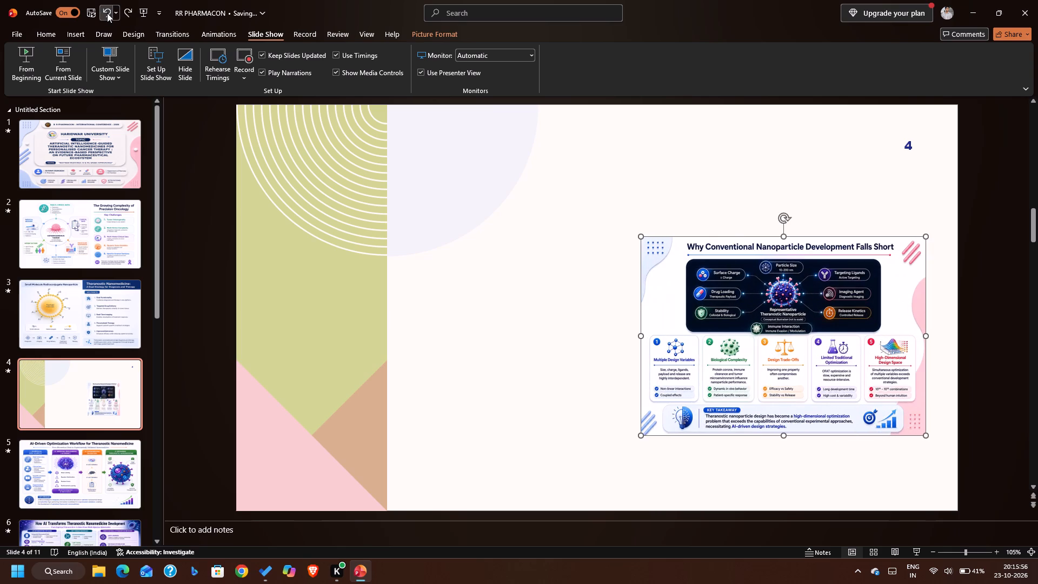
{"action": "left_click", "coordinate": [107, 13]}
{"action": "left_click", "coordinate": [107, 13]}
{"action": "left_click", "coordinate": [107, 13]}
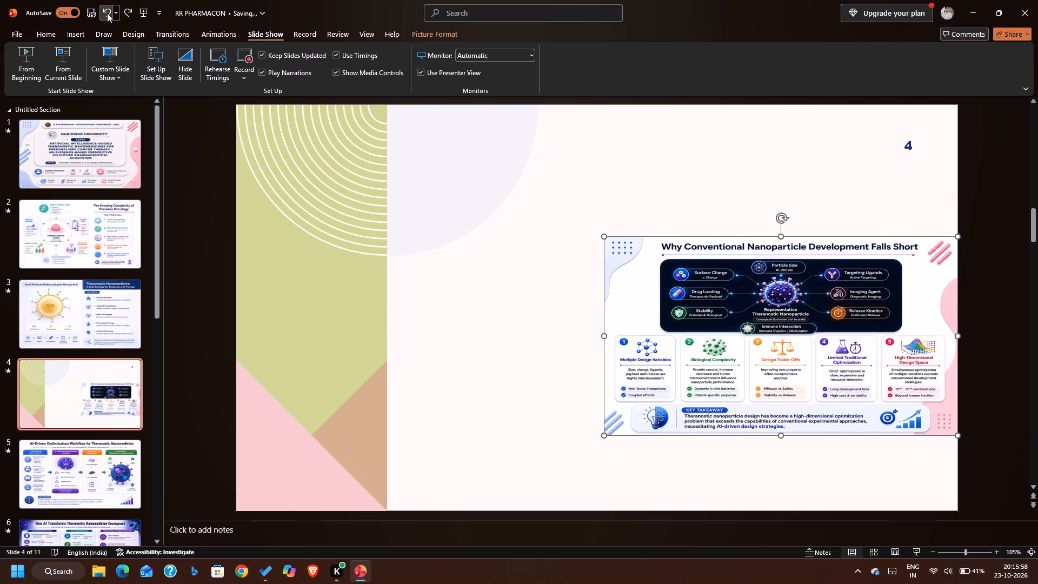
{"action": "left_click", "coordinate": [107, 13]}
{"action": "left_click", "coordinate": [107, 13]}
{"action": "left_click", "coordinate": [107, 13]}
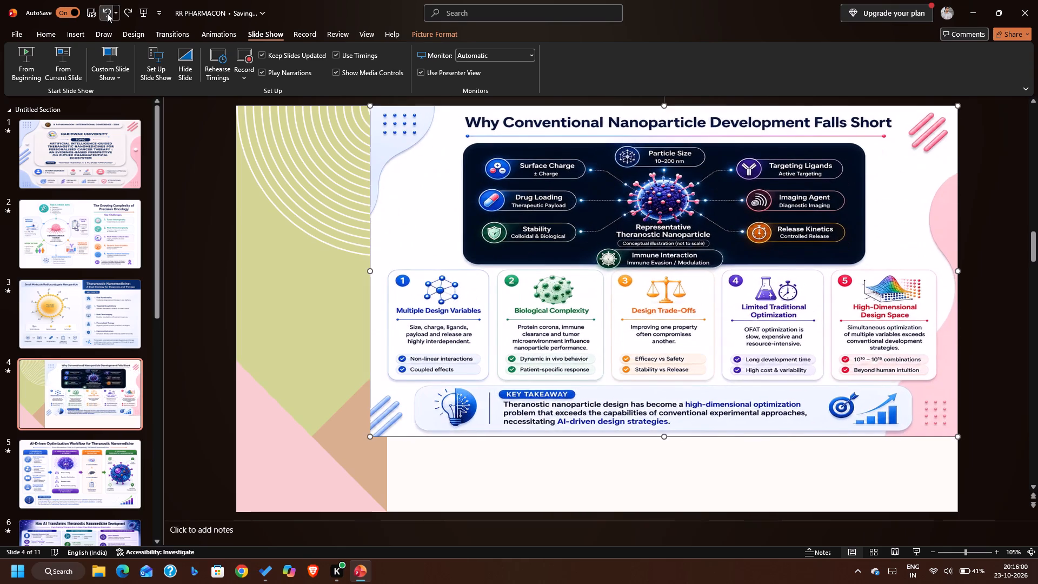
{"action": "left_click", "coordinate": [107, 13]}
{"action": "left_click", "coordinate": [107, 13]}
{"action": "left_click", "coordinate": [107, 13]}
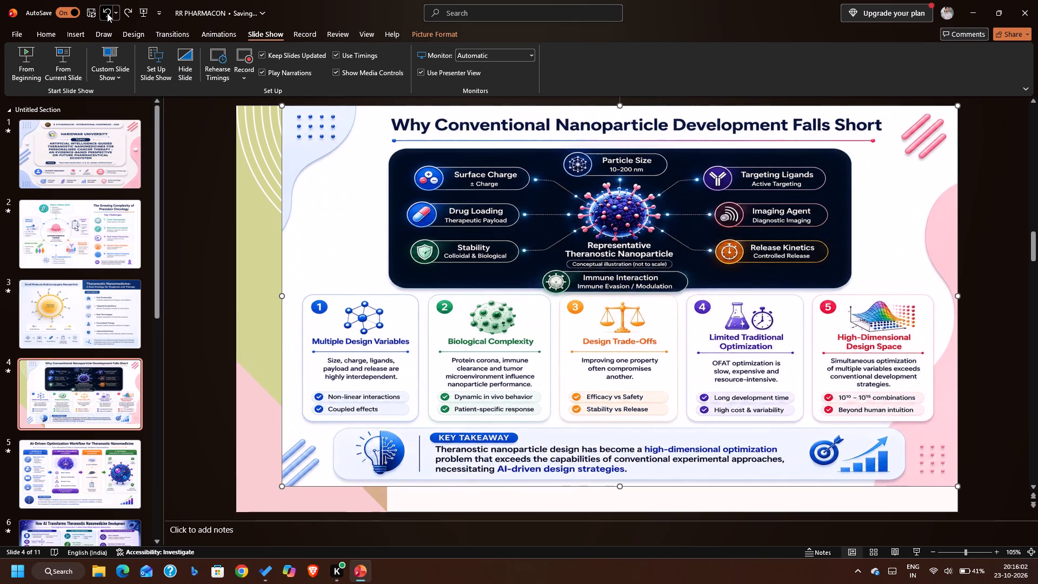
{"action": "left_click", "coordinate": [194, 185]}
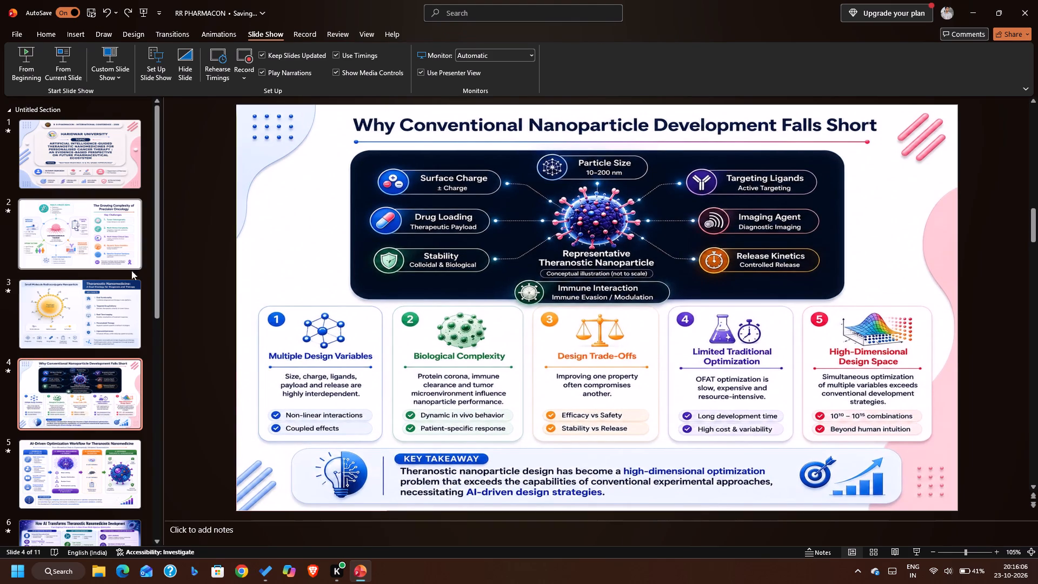
View the Conclusion slide 10 and slide 6, How AI Transforms Theranostic Nanomedicine Development.
{"action": "scroll", "coordinate": [82, 373], "scroll_direction": "down", "scroll_amount": 4}
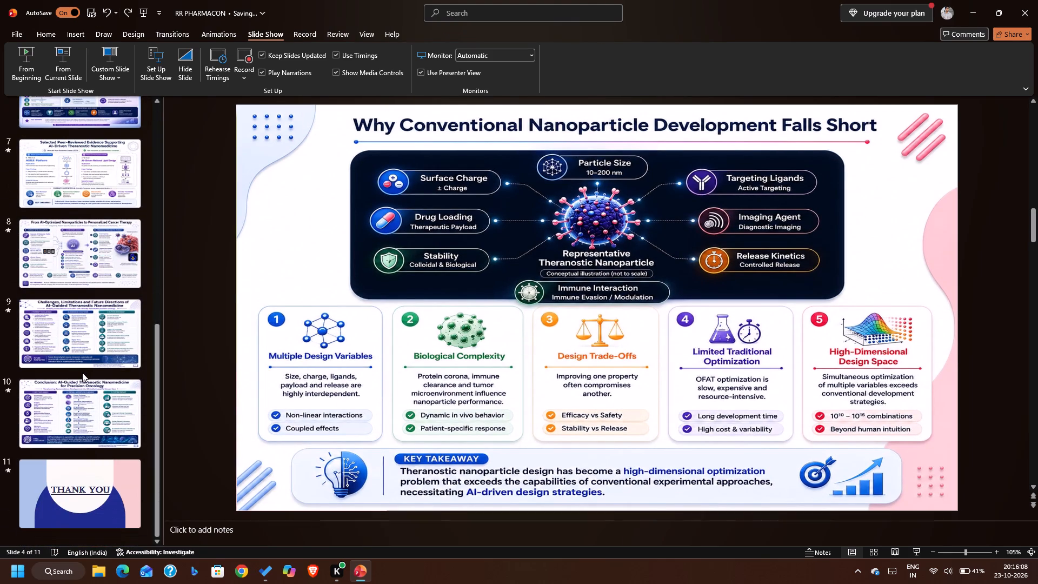
{"action": "left_click", "coordinate": [85, 393]}
{"action": "scroll", "coordinate": [85, 393], "scroll_direction": "up", "scroll_amount": 1}
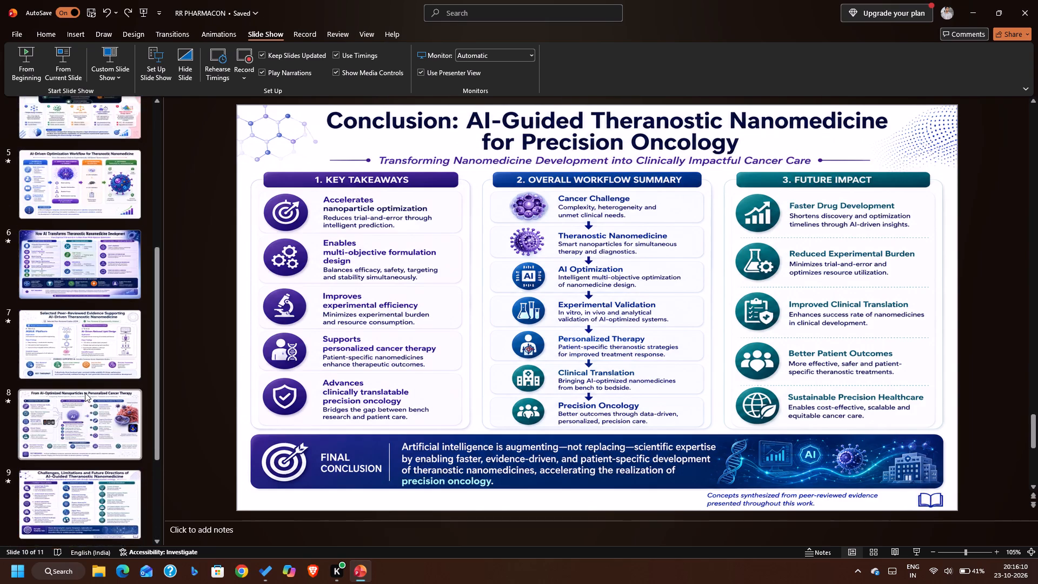
{"action": "scroll", "coordinate": [85, 393], "scroll_direction": "up", "scroll_amount": 1}
{"action": "left_click", "coordinate": [61, 528]}
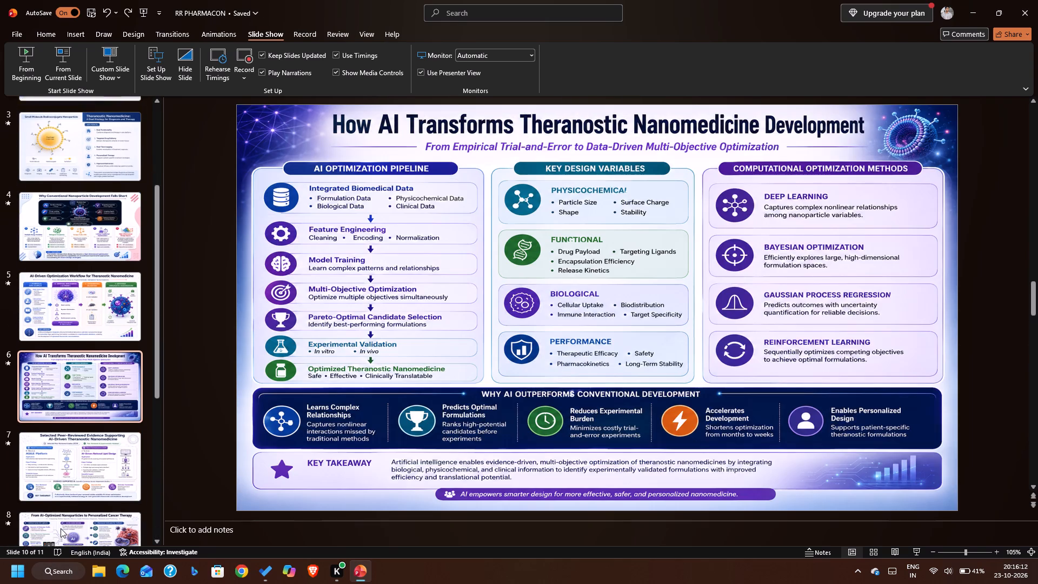
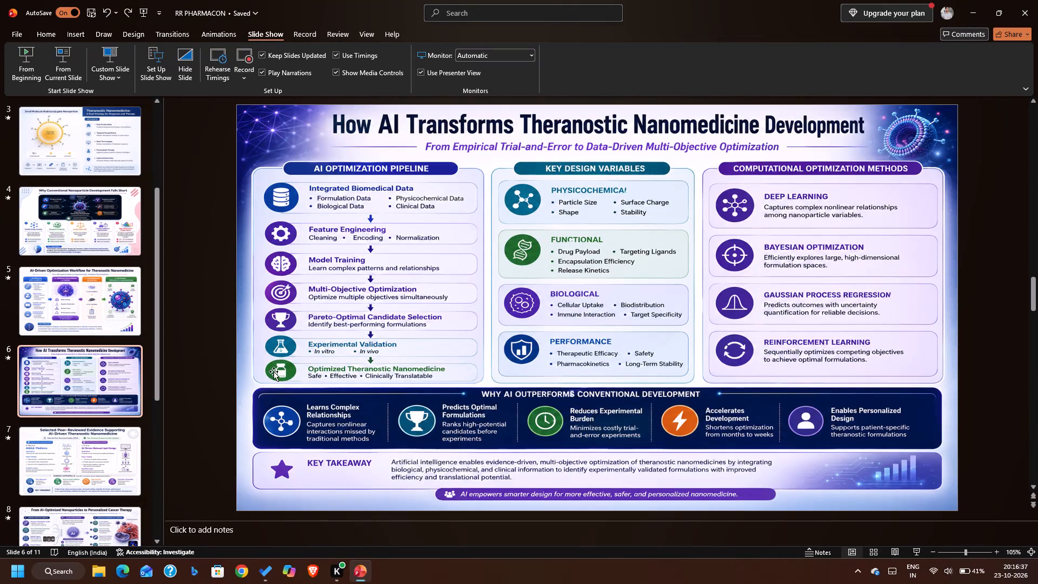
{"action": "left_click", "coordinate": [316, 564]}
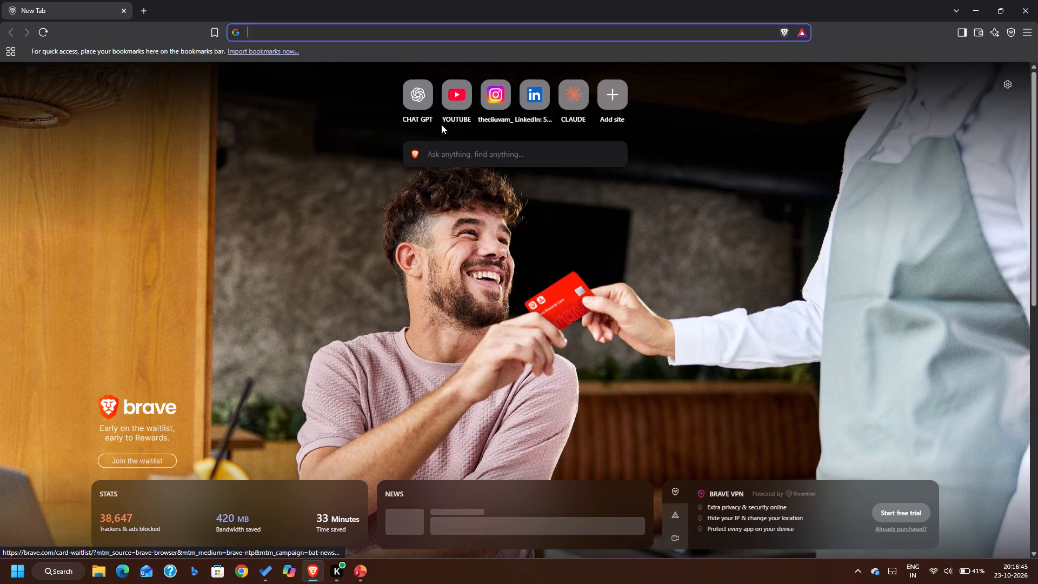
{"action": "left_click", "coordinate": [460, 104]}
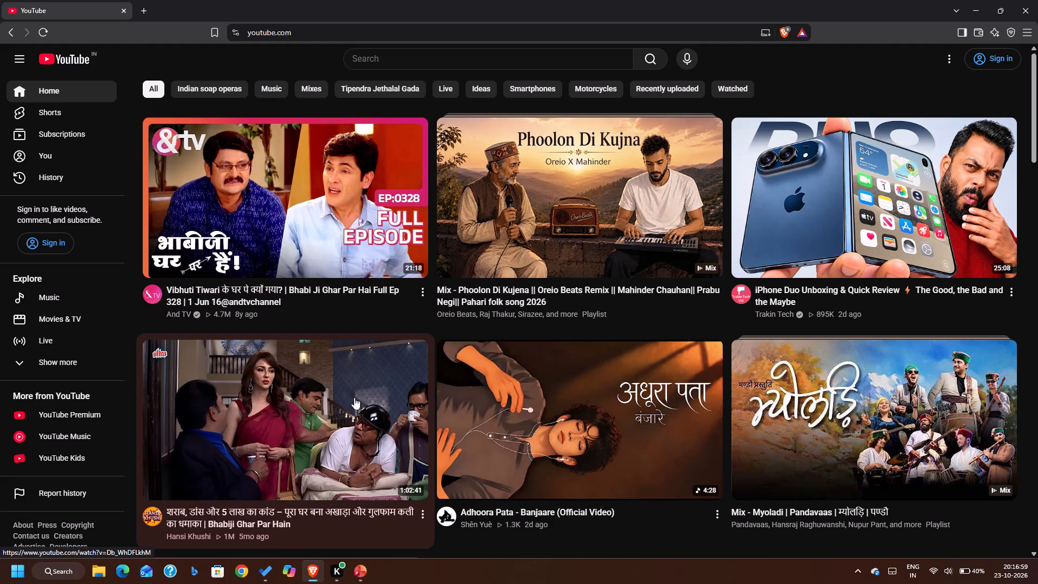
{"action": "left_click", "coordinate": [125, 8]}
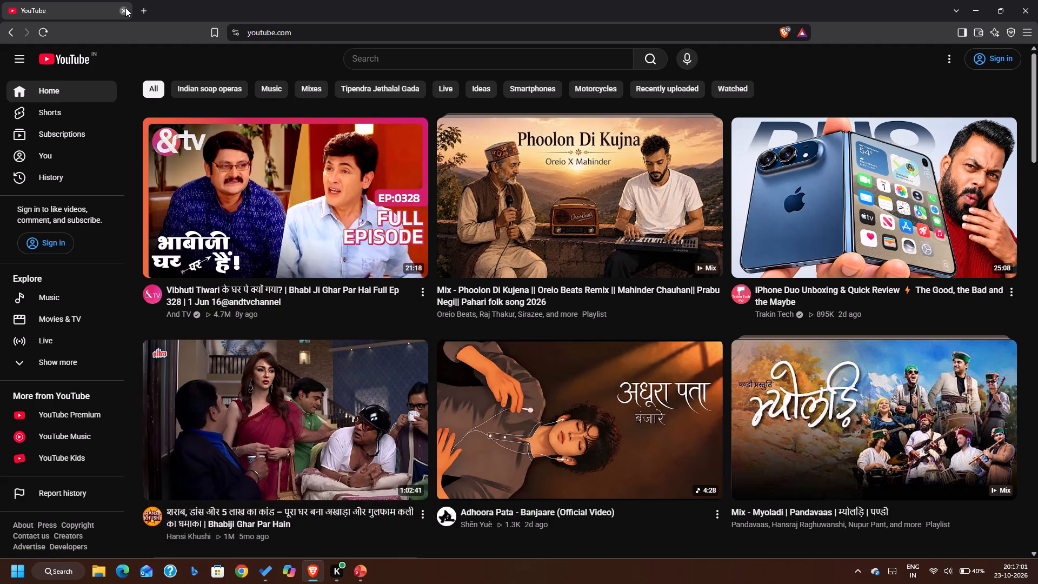
View the list of custom slide shows and close it without creating one.
{"action": "scroll", "coordinate": [383, 257], "scroll_direction": "up", "scroll_amount": 1}
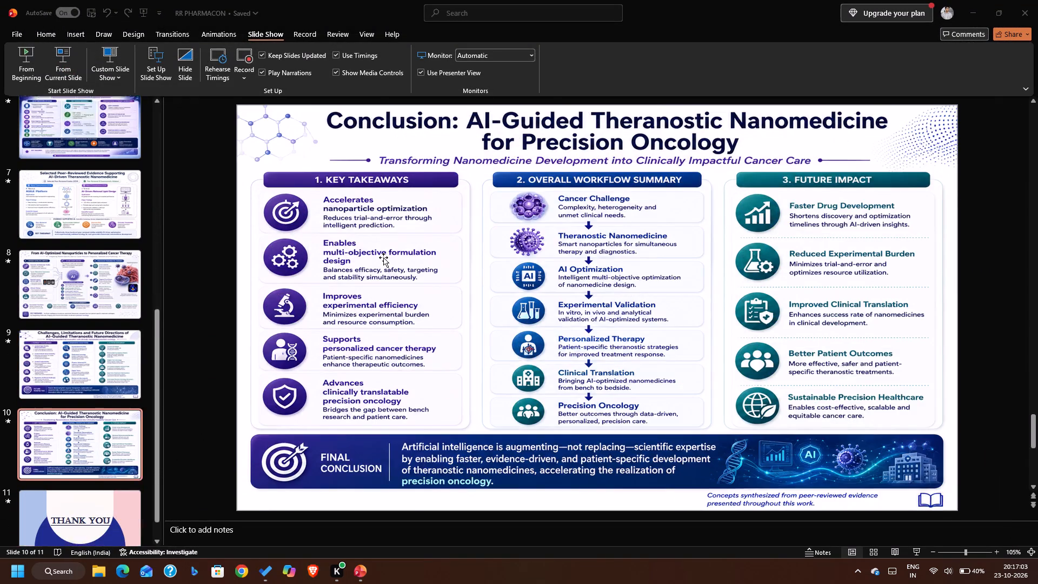
{"action": "scroll", "coordinate": [383, 257], "scroll_direction": "up", "scroll_amount": 1}
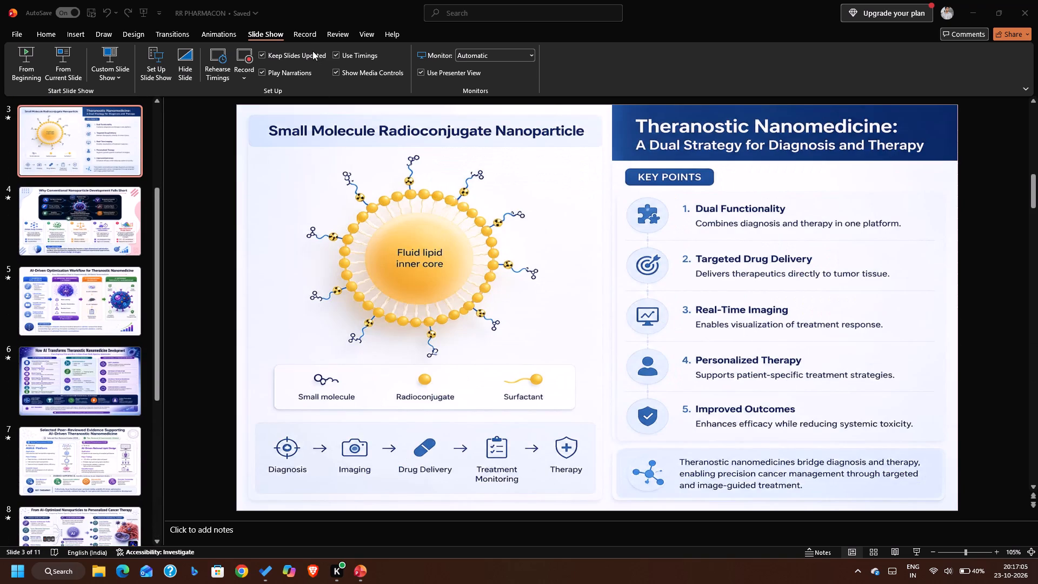
{"action": "left_click", "coordinate": [120, 58]}
{"action": "left_click", "coordinate": [120, 58]}
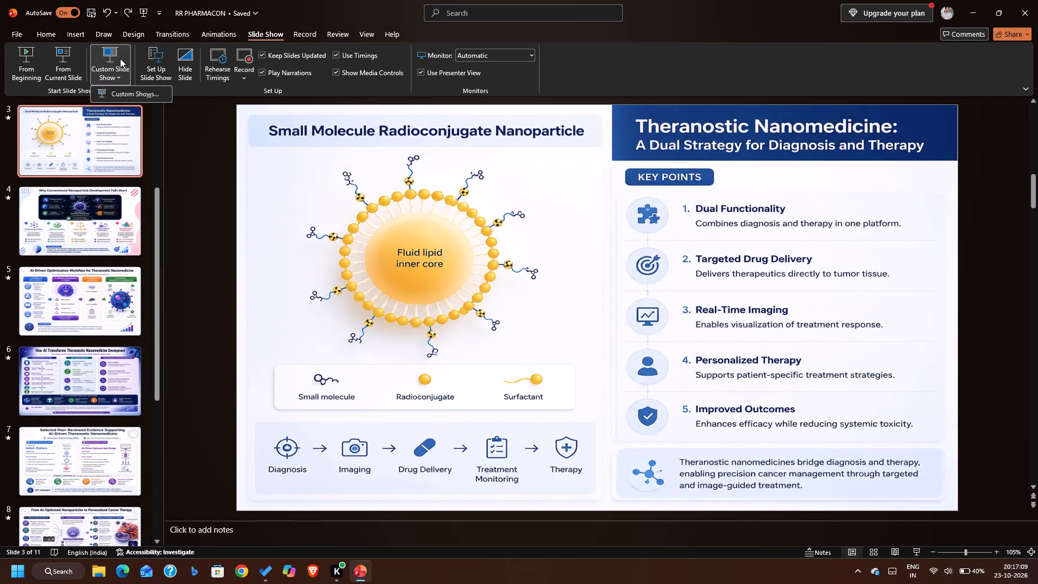
{"action": "left_click", "coordinate": [123, 92]}
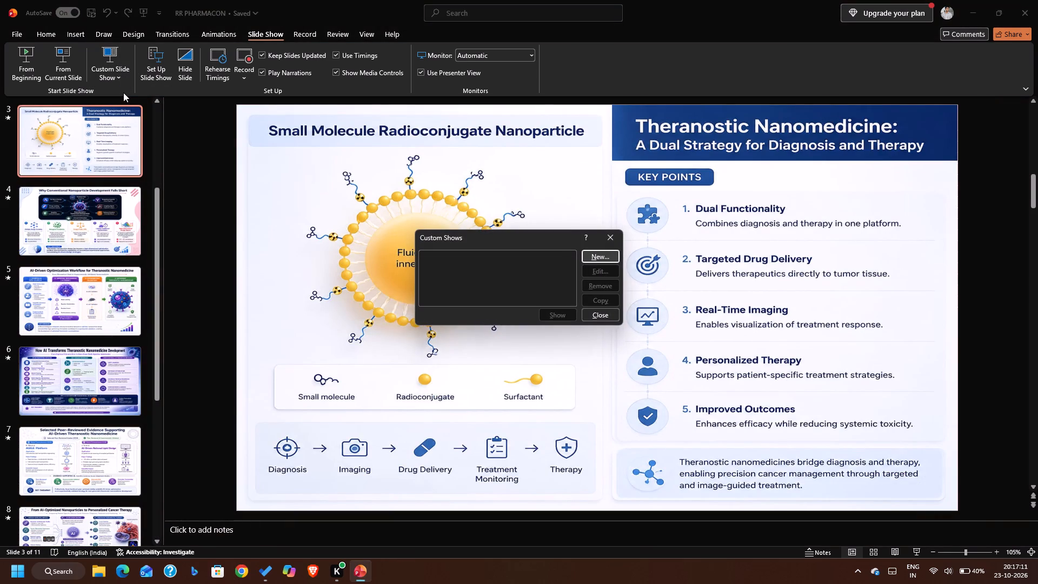
{"action": "left_click", "coordinate": [613, 234]}
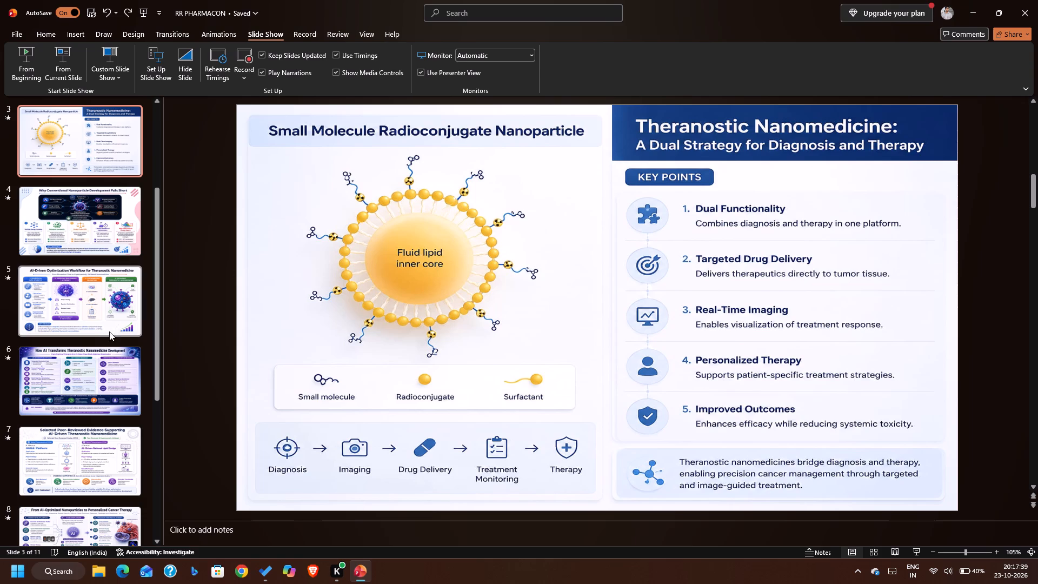
Review the slides, including slide 5, AI-Driven Optimization Workflow, and slide 2, The Growing Complexity of Precision Oncology.
{"action": "left_click", "coordinate": [109, 286]}
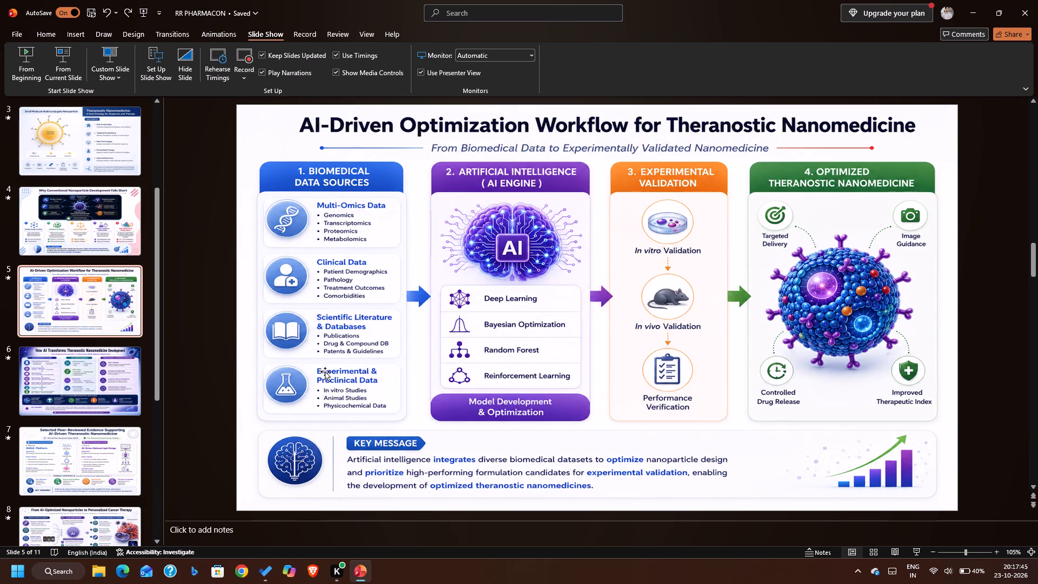
{"action": "left_click", "coordinate": [381, 480]}
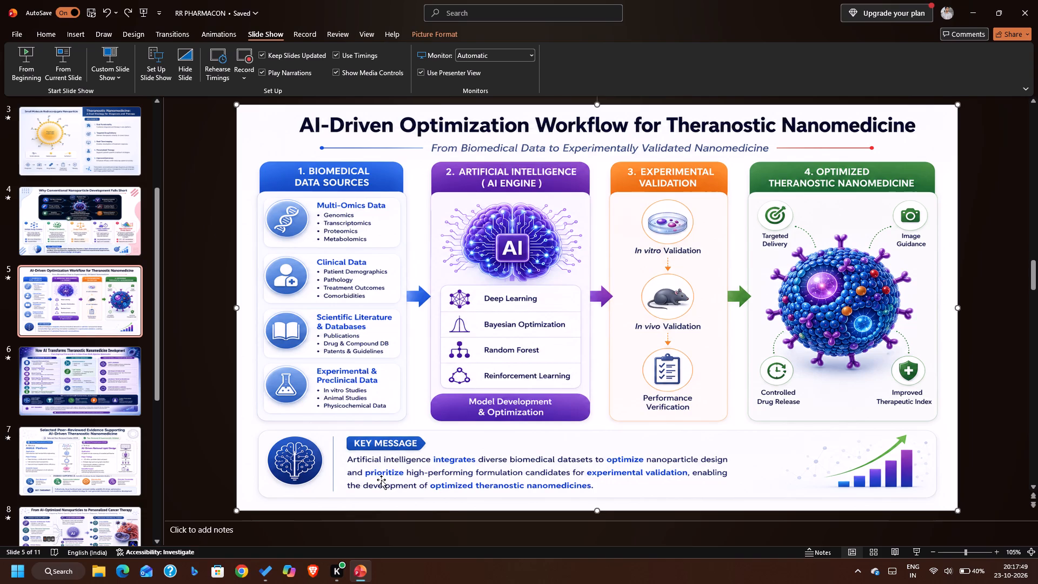
{"action": "left_click", "coordinate": [232, 466]}
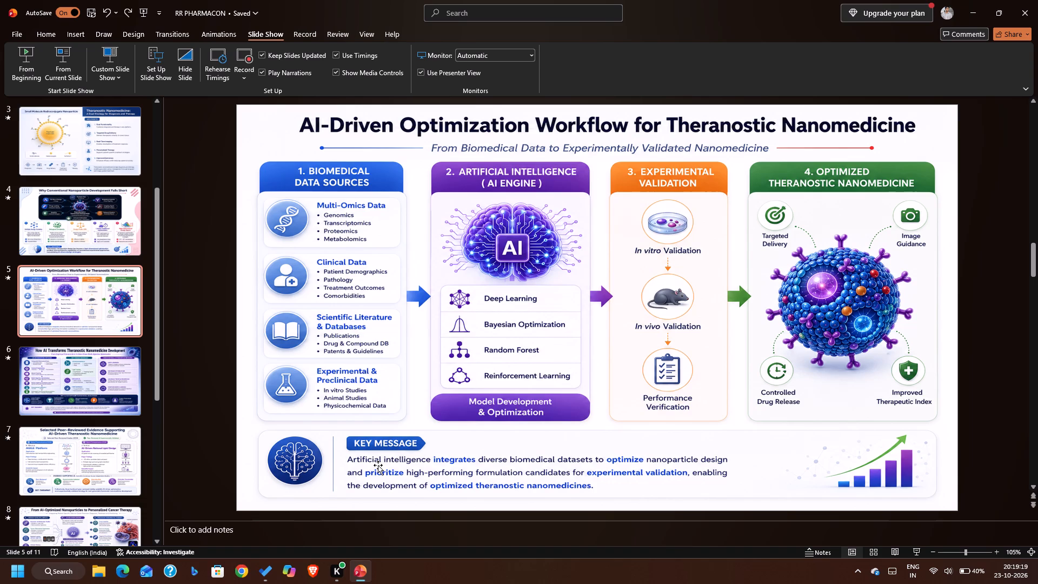
{"action": "scroll", "coordinate": [397, 428], "scroll_direction": "down", "scroll_amount": 1}
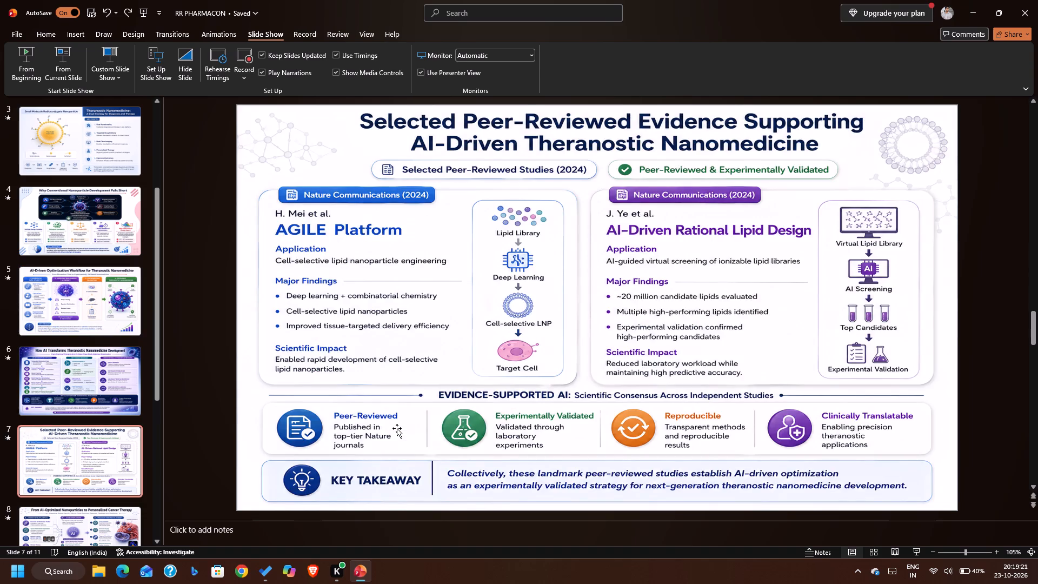
{"action": "scroll", "coordinate": [397, 428], "scroll_direction": "down", "scroll_amount": 1}
{"action": "scroll", "coordinate": [397, 428], "scroll_direction": "up", "scroll_amount": 3}
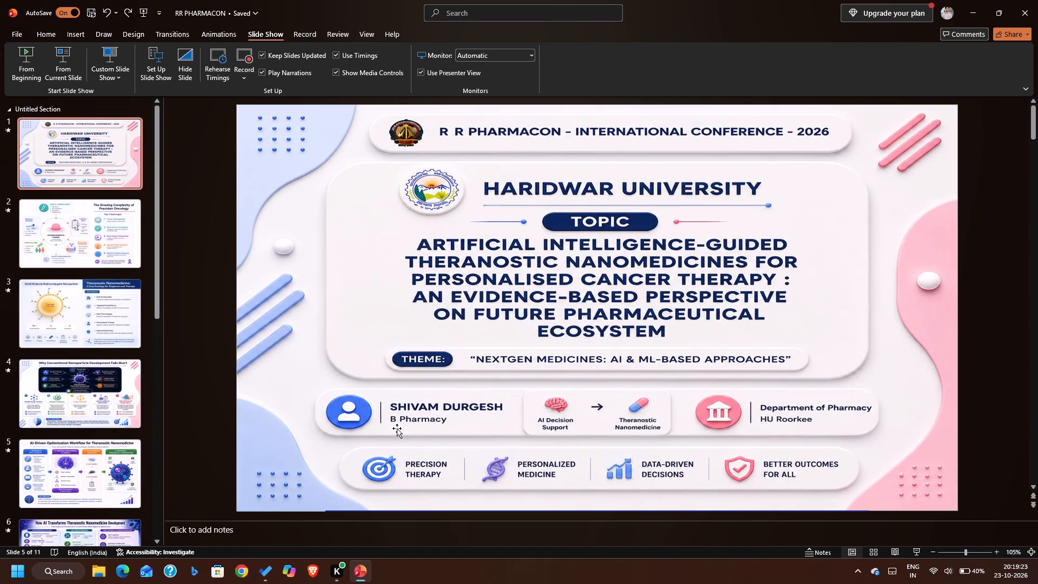
{"action": "scroll", "coordinate": [397, 428], "scroll_direction": "down", "scroll_amount": 2}
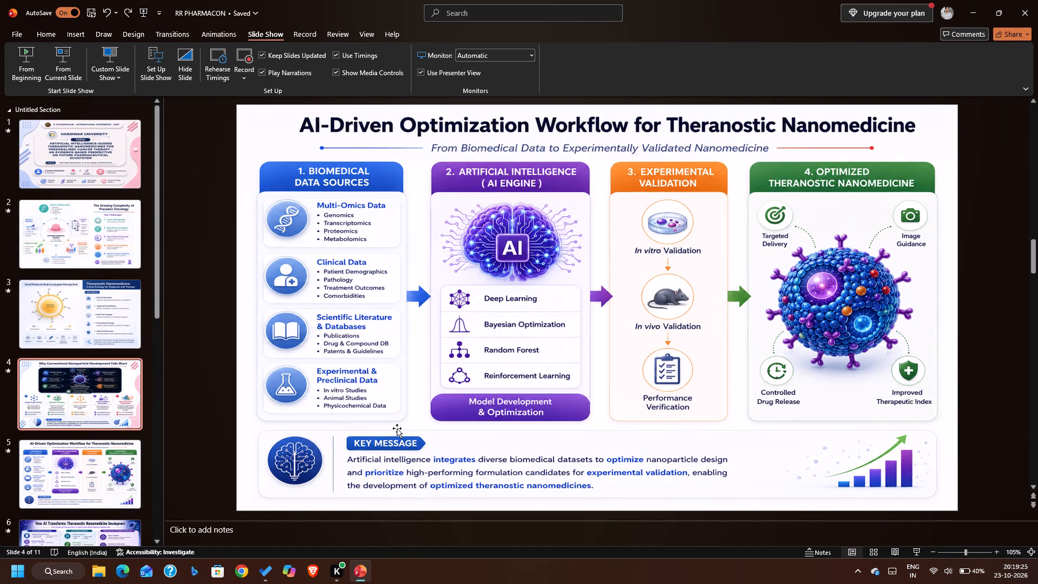
{"action": "scroll", "coordinate": [397, 428], "scroll_direction": "down", "scroll_amount": 1}
{"action": "scroll", "coordinate": [397, 428], "scroll_direction": "up", "scroll_amount": 1}
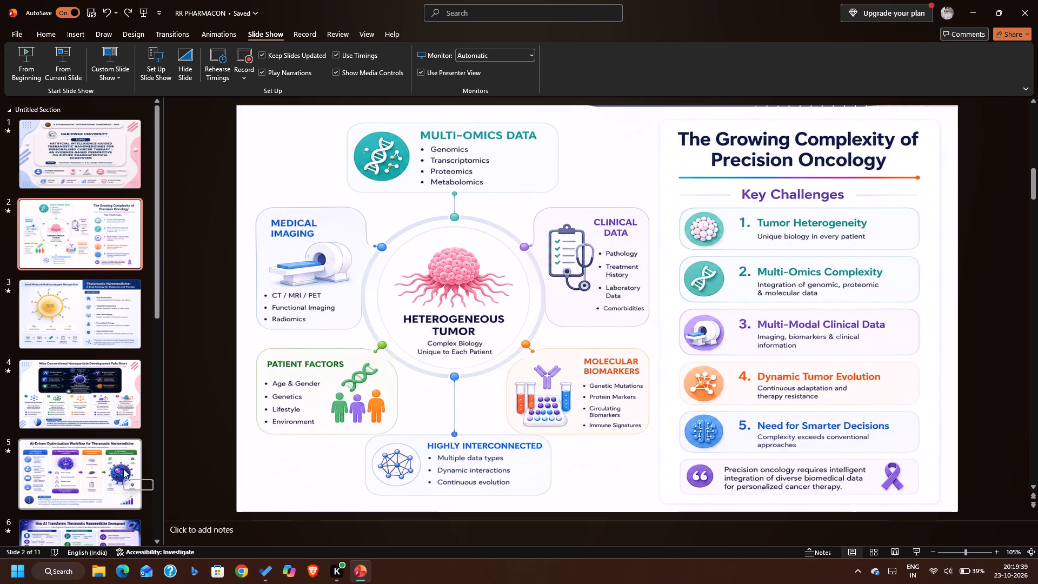
{"action": "scroll", "coordinate": [123, 469], "scroll_direction": "down", "scroll_amount": 4}
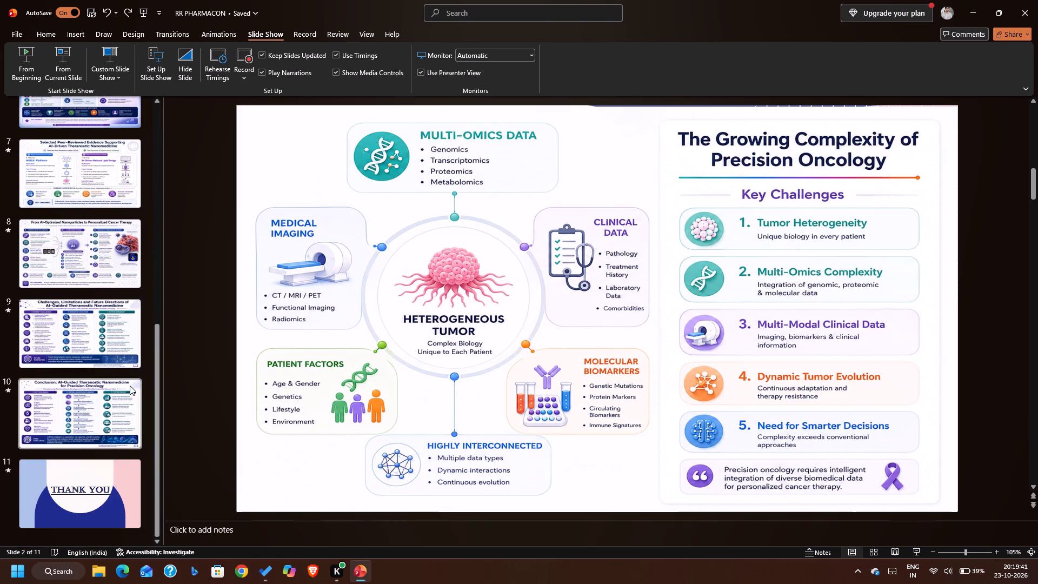
{"action": "scroll", "coordinate": [130, 381], "scroll_direction": "up", "scroll_amount": 3}
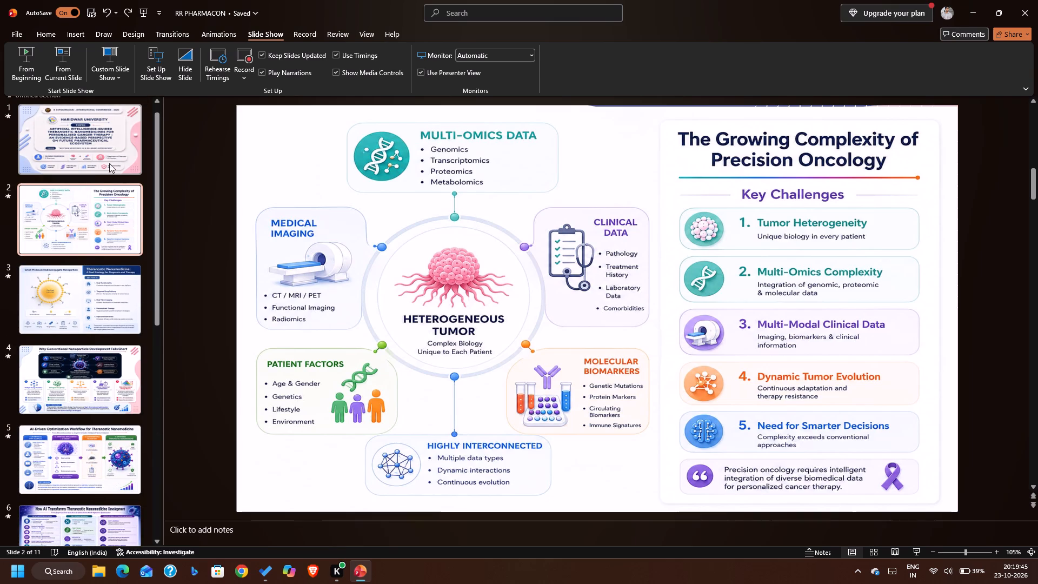
{"action": "scroll", "coordinate": [92, 174], "scroll_direction": "up", "scroll_amount": 3}
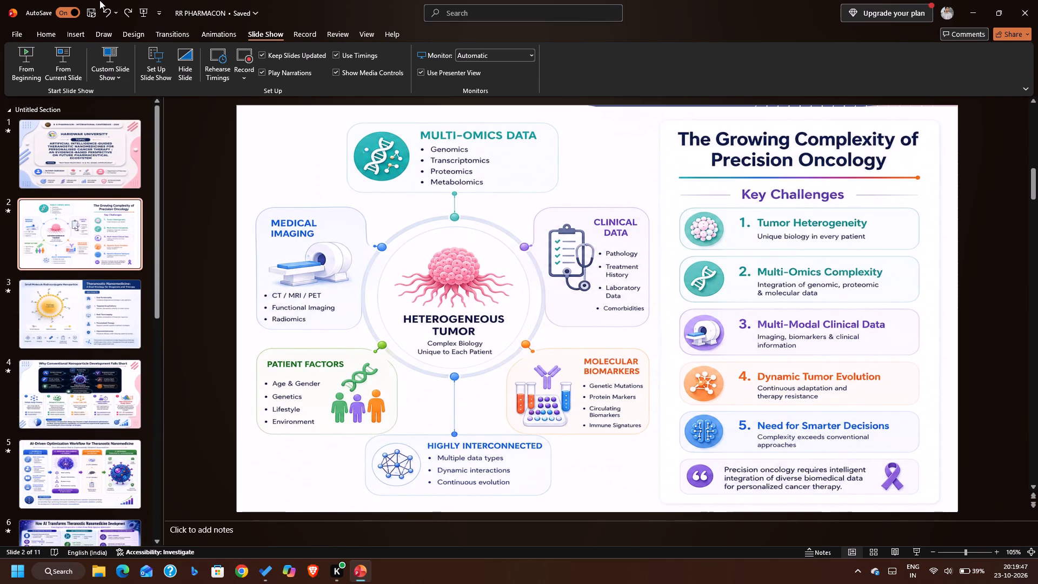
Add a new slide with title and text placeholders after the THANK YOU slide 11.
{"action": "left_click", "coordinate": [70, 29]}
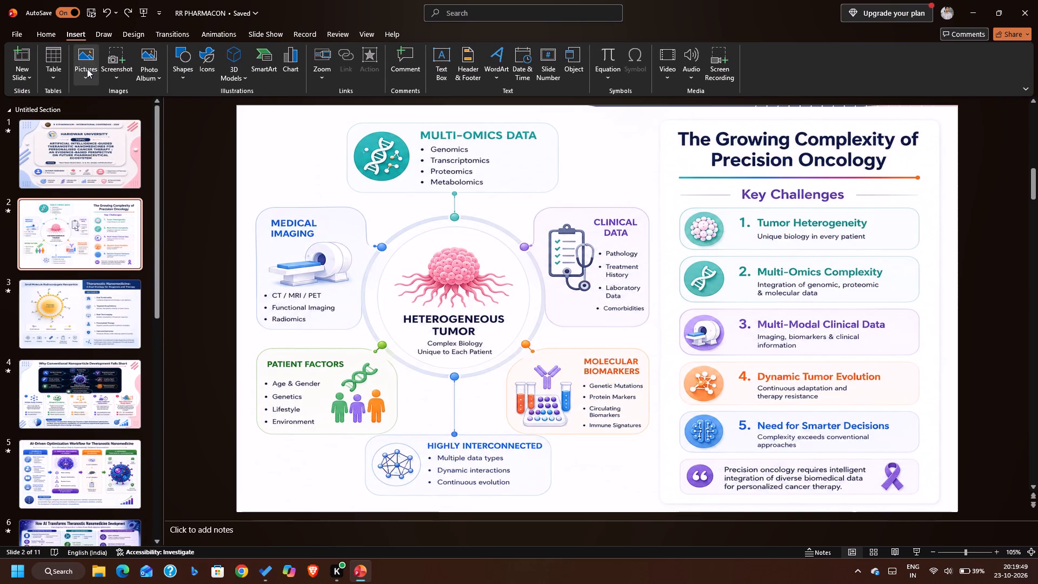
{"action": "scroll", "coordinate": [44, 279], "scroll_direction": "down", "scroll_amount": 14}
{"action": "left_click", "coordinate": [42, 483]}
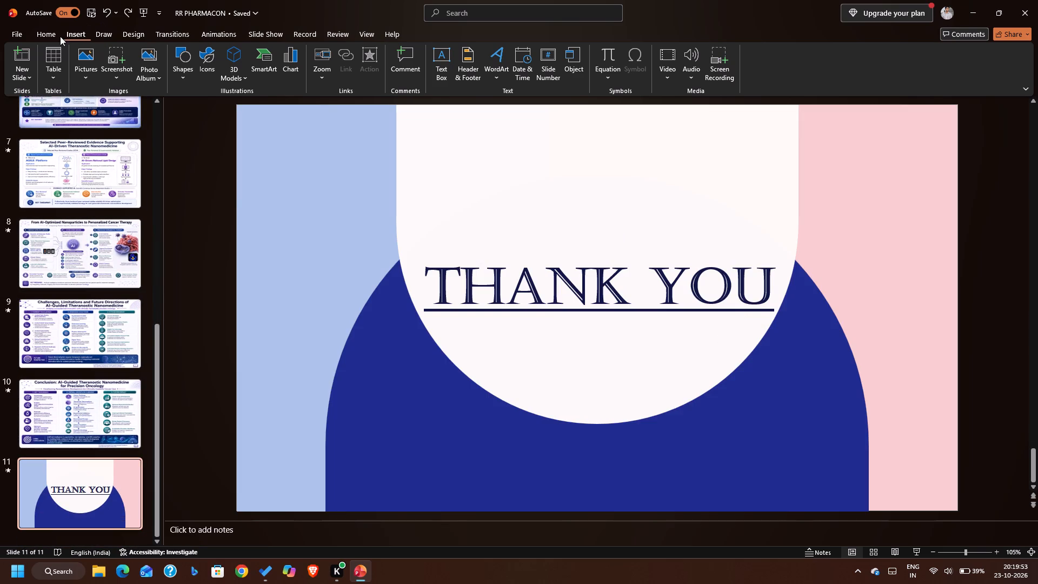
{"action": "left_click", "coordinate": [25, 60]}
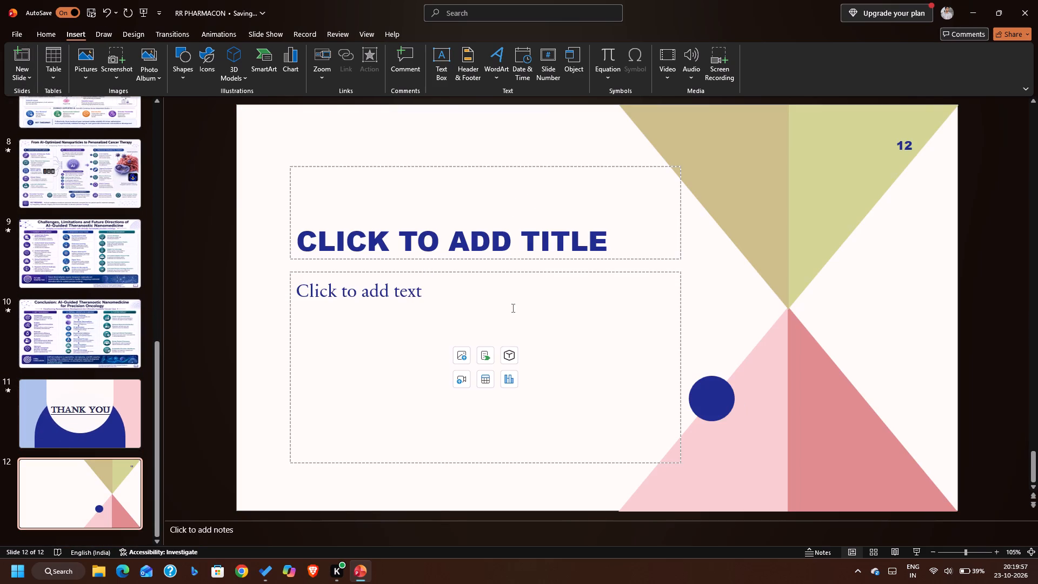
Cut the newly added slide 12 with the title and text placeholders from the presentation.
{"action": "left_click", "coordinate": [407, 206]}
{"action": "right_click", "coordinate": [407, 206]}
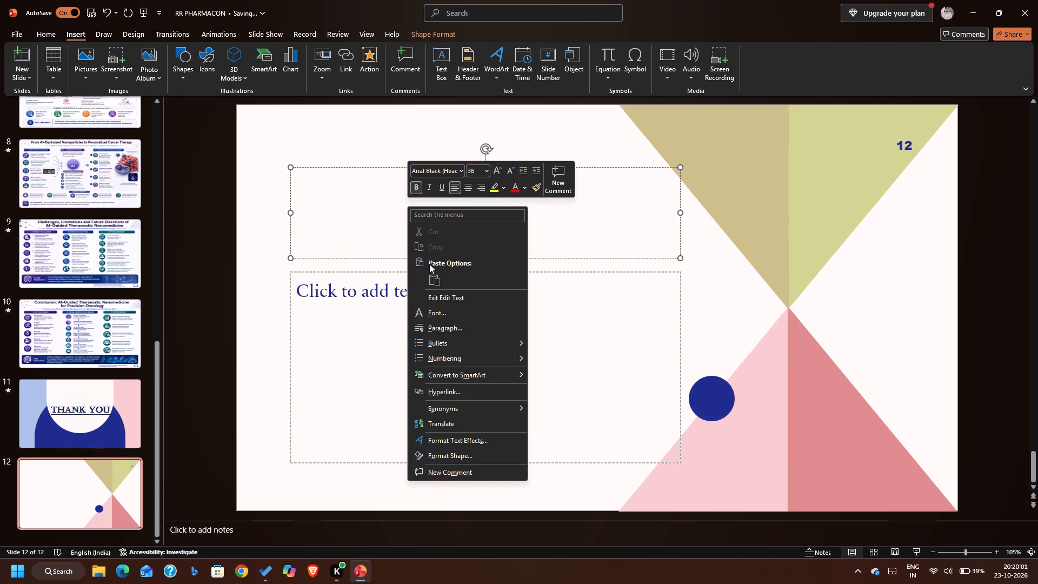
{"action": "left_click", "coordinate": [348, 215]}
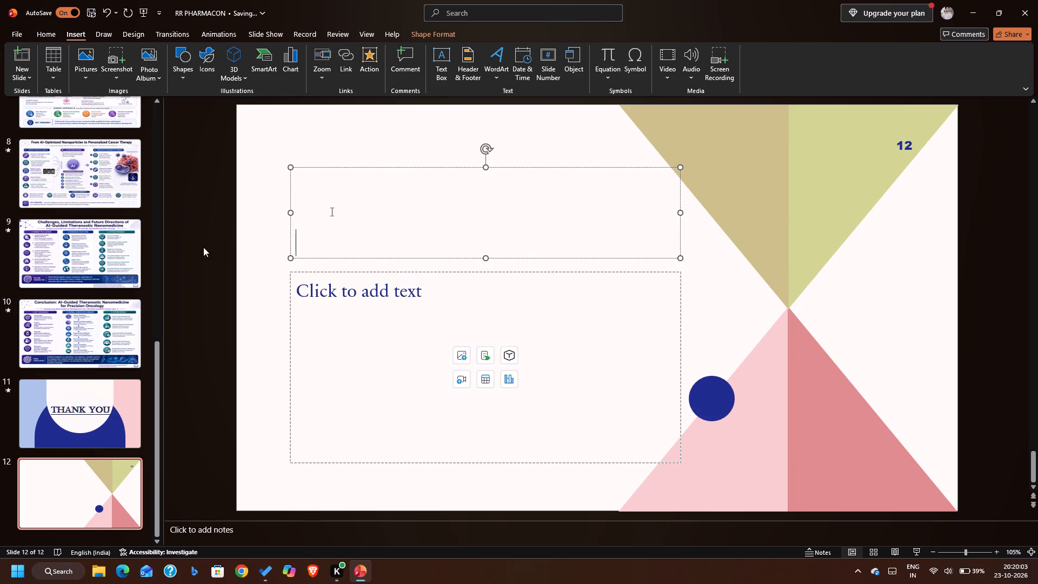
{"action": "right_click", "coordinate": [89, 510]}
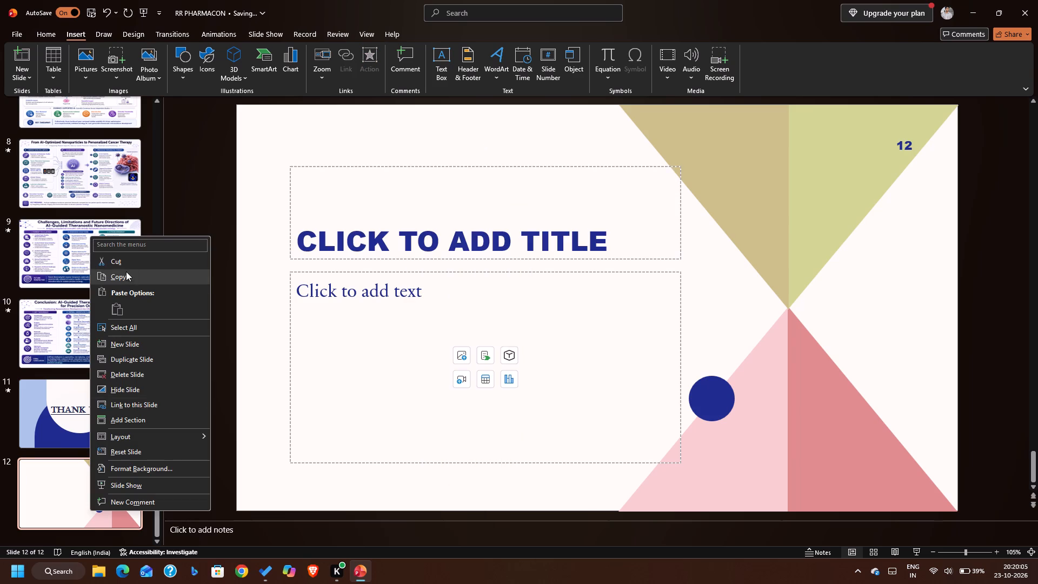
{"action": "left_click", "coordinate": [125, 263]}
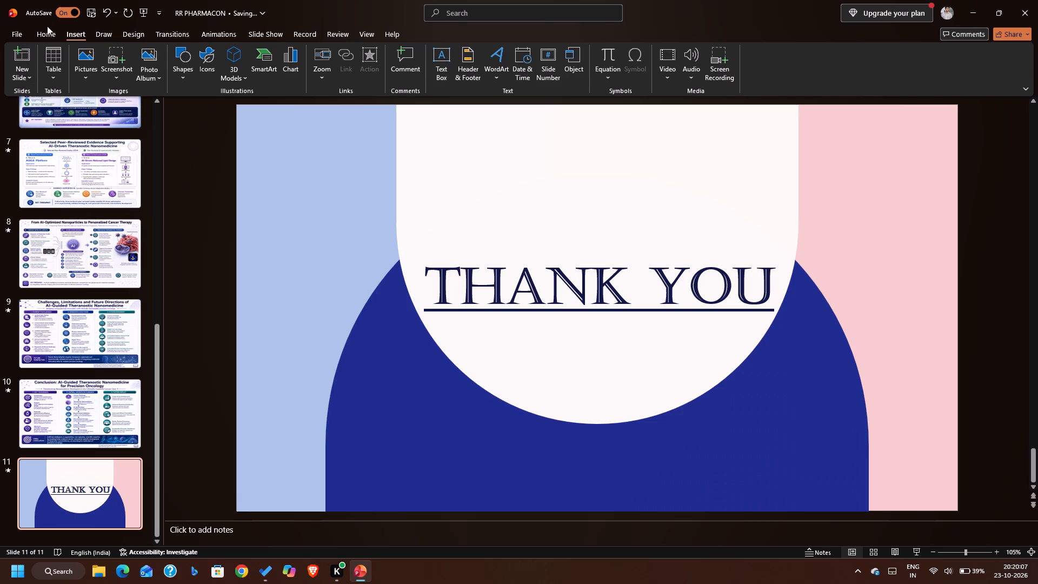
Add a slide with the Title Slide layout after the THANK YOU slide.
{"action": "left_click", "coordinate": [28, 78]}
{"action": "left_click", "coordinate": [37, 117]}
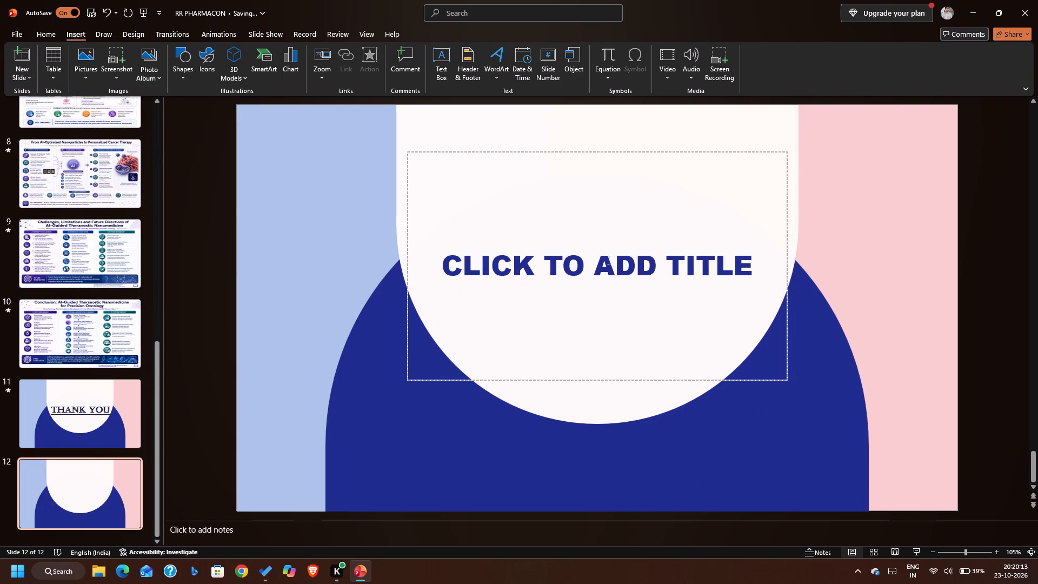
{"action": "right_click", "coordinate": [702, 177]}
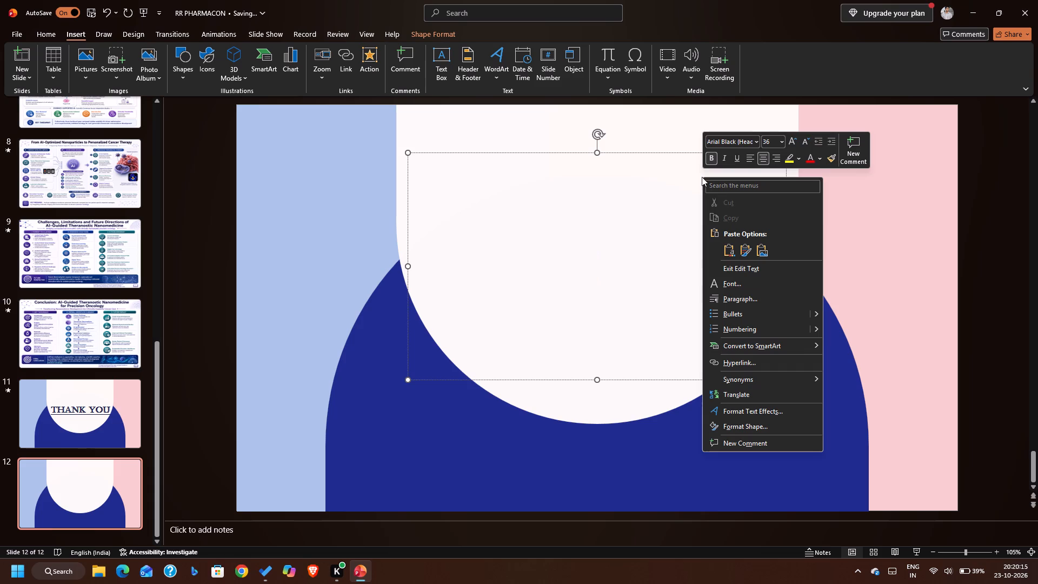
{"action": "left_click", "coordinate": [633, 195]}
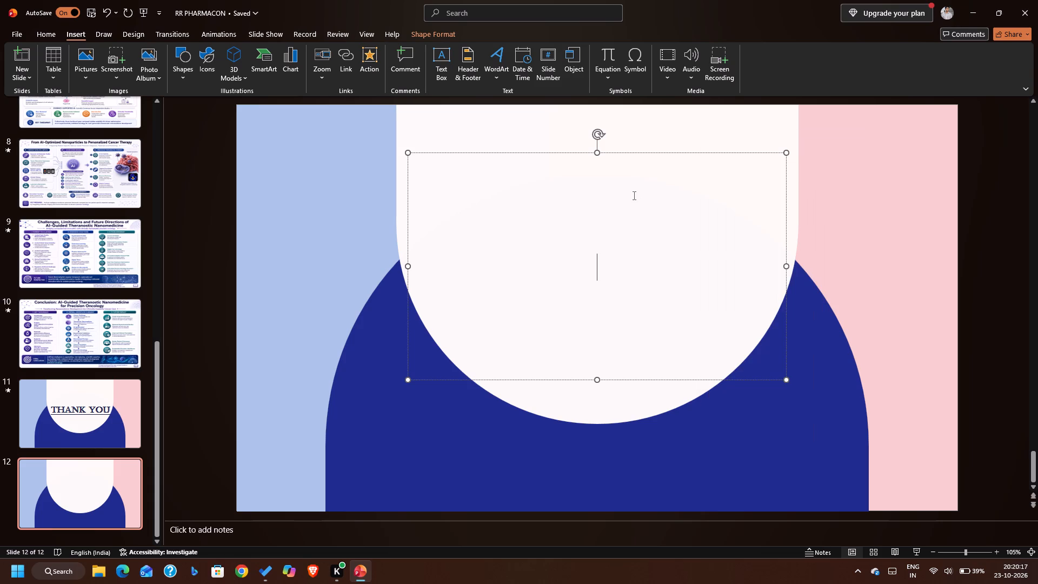
Add a slide with the Blank layout at the end of the presentation.
{"action": "left_click", "coordinate": [29, 70]}
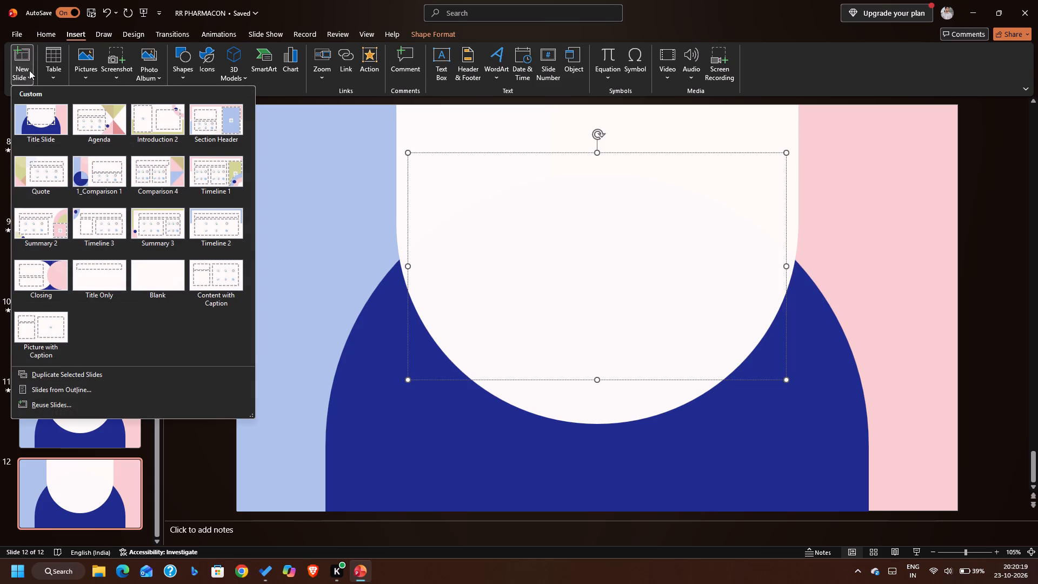
{"action": "left_click", "coordinate": [166, 271]}
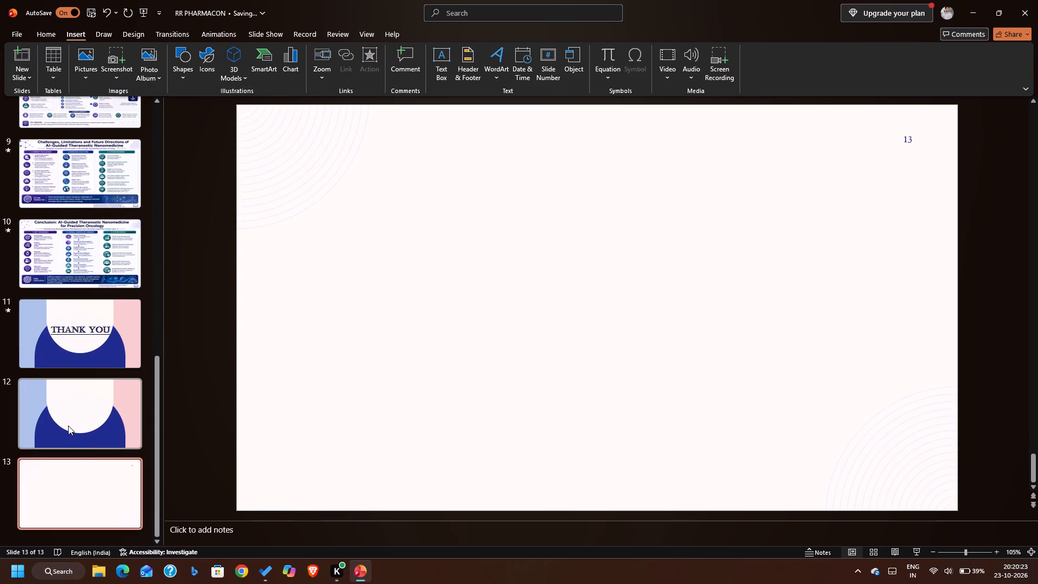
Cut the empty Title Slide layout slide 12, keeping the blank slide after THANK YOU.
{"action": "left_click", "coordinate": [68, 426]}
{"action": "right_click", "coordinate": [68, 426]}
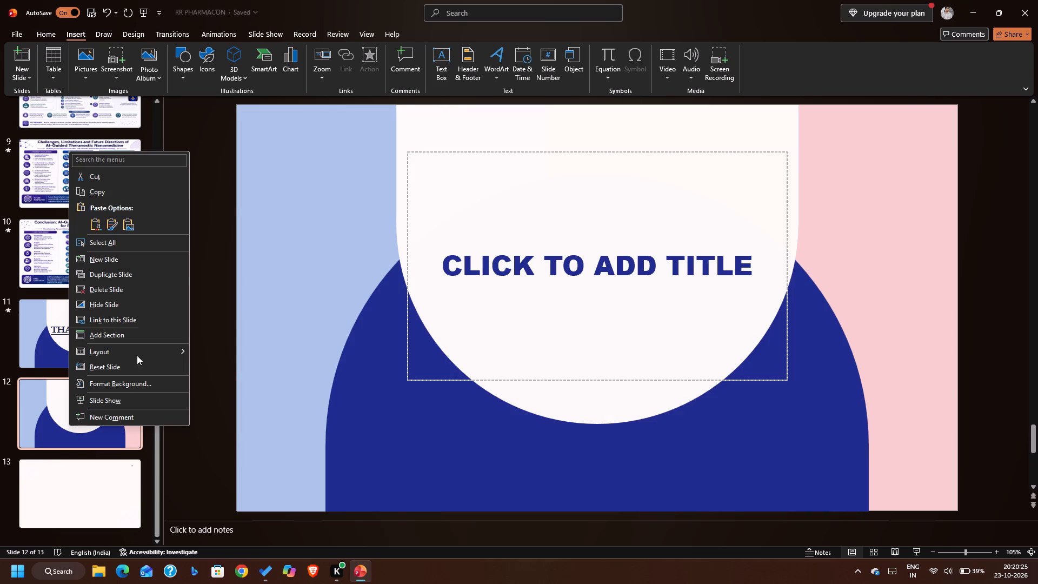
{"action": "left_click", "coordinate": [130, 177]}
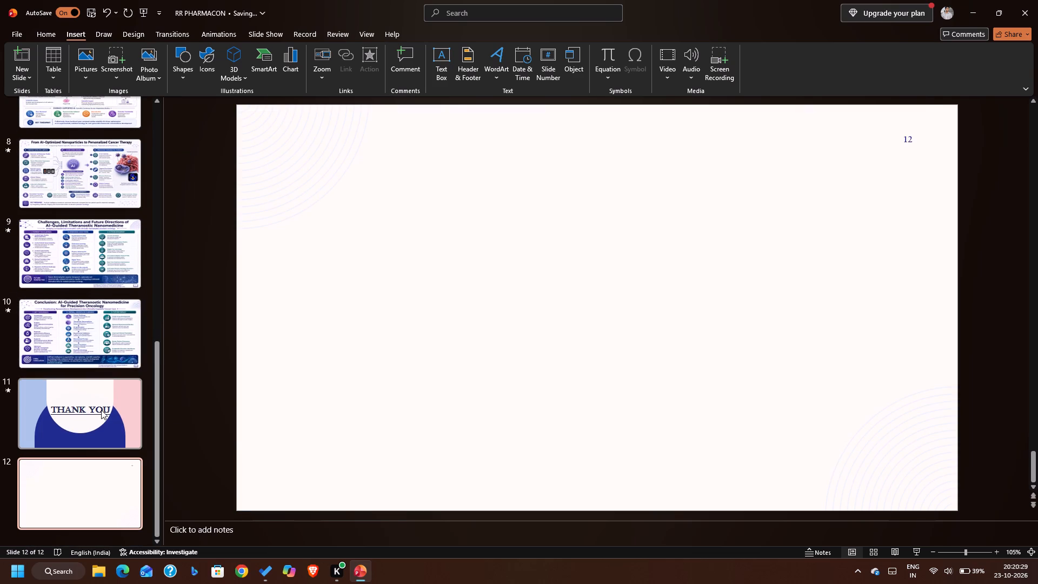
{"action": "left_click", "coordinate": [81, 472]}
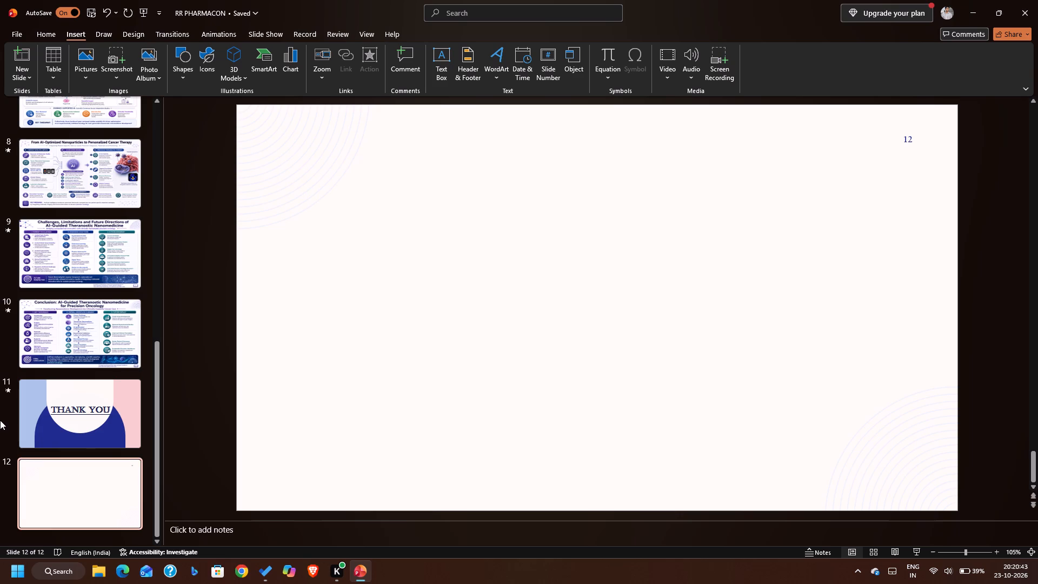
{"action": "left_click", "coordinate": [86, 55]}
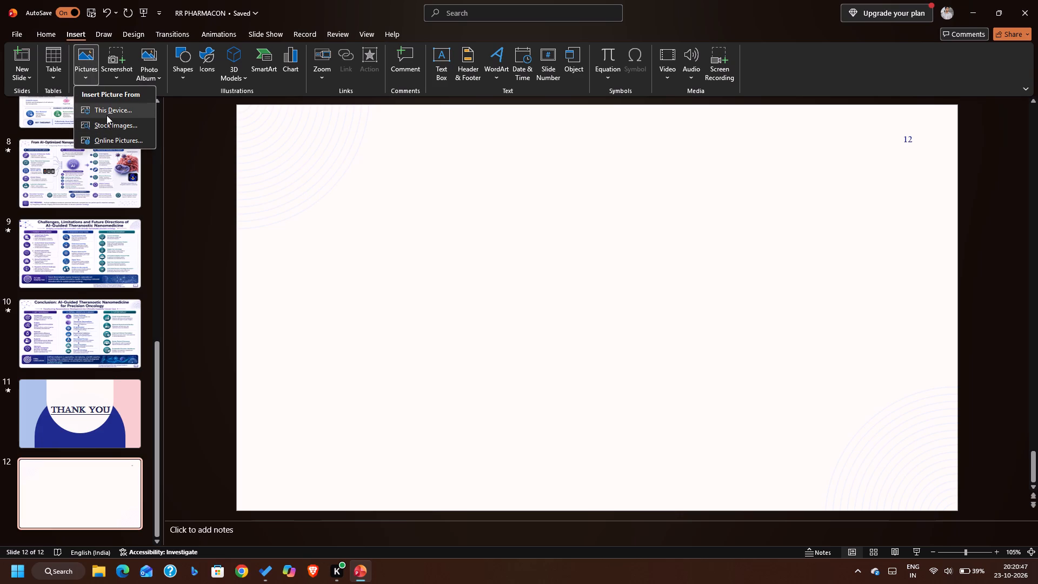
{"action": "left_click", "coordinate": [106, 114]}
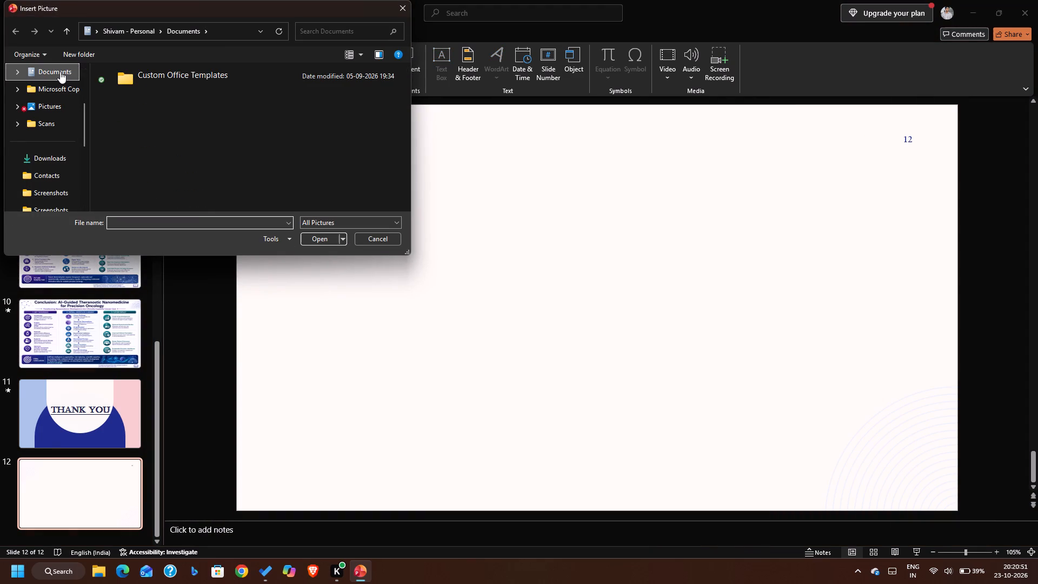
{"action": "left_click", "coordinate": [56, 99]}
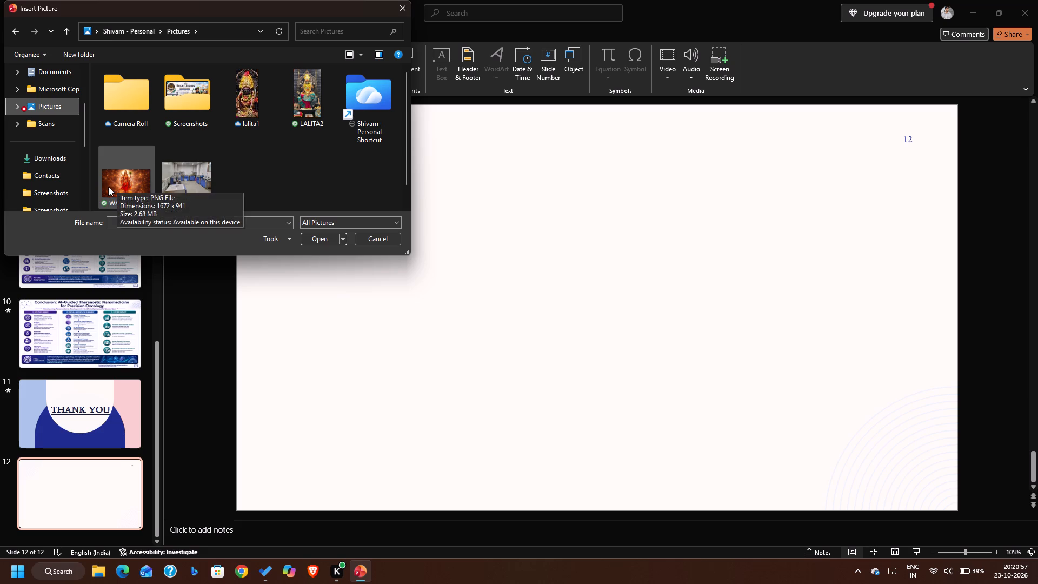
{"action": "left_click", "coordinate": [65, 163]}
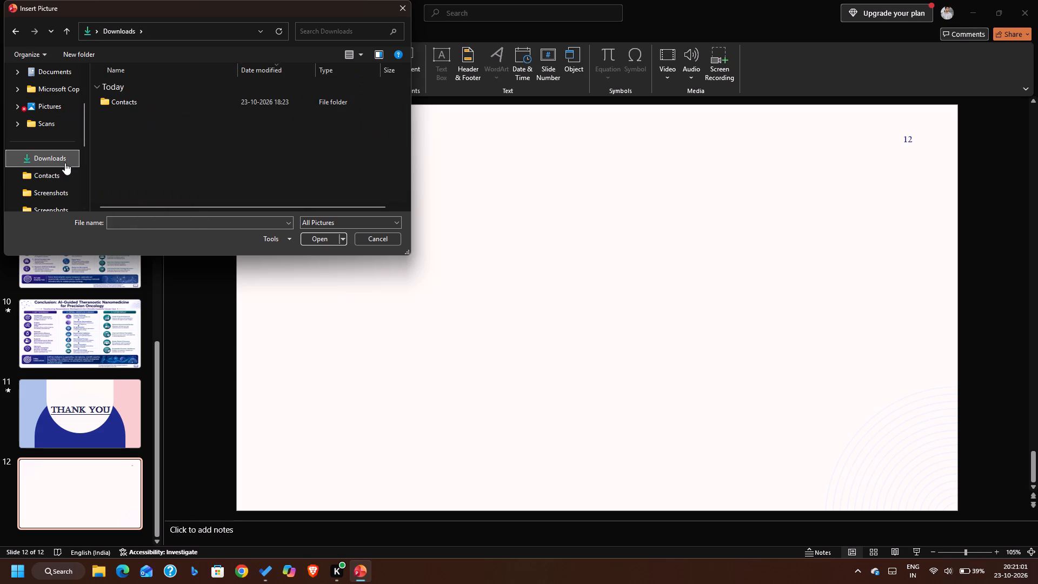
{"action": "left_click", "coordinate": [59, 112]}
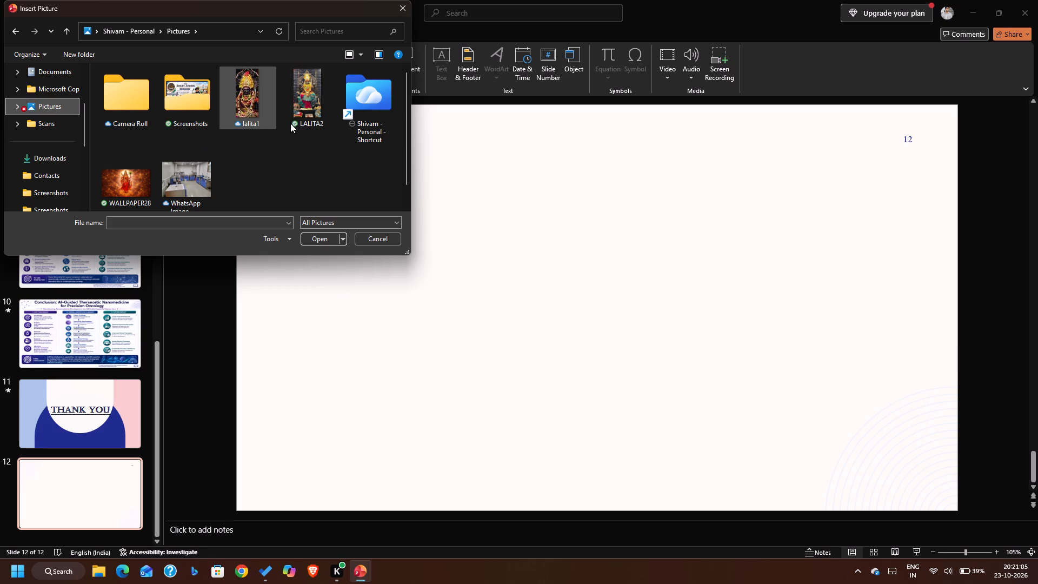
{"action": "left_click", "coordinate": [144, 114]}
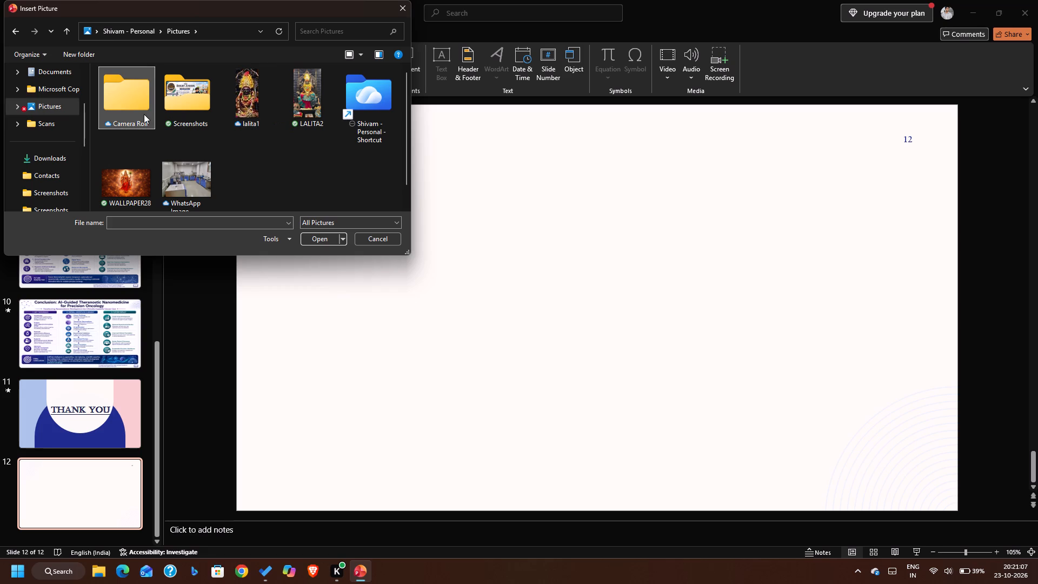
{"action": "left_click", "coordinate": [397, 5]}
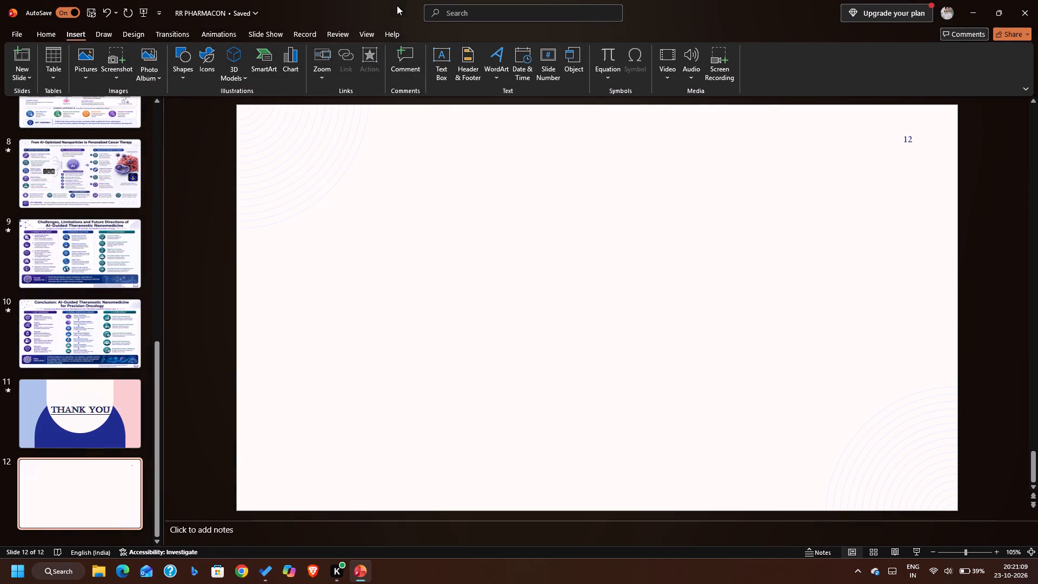
Search online pictures for NANOPARTICLE and insert the oval Nanomedicine diagram of size, composition, shape and carried charge on slide 12.
{"action": "left_click", "coordinate": [83, 79]}
{"action": "left_click", "coordinate": [105, 137]}
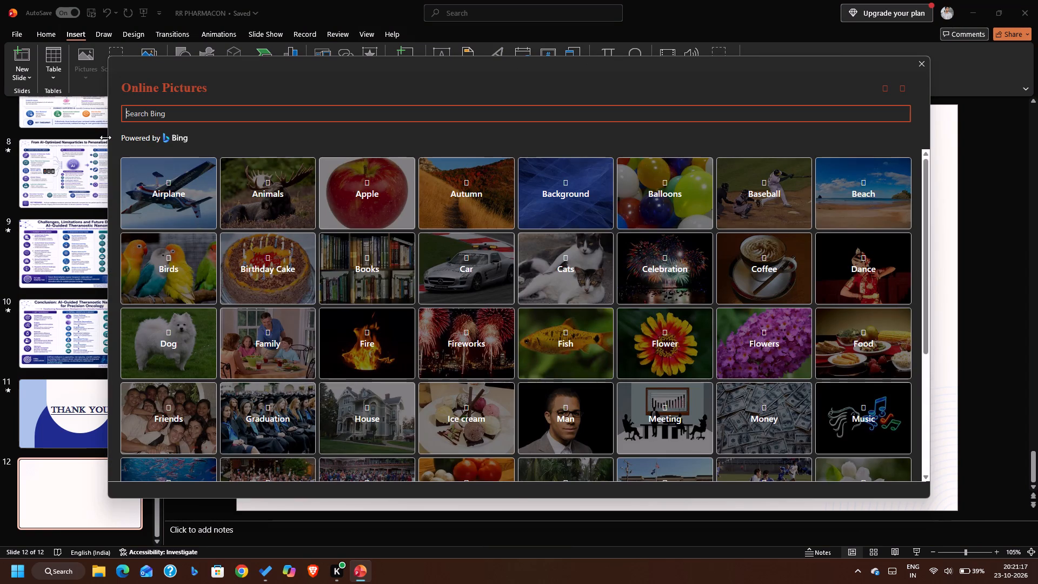
{"action": "left_click", "coordinate": [262, 114]}
{"action": "key", "text": "n"}
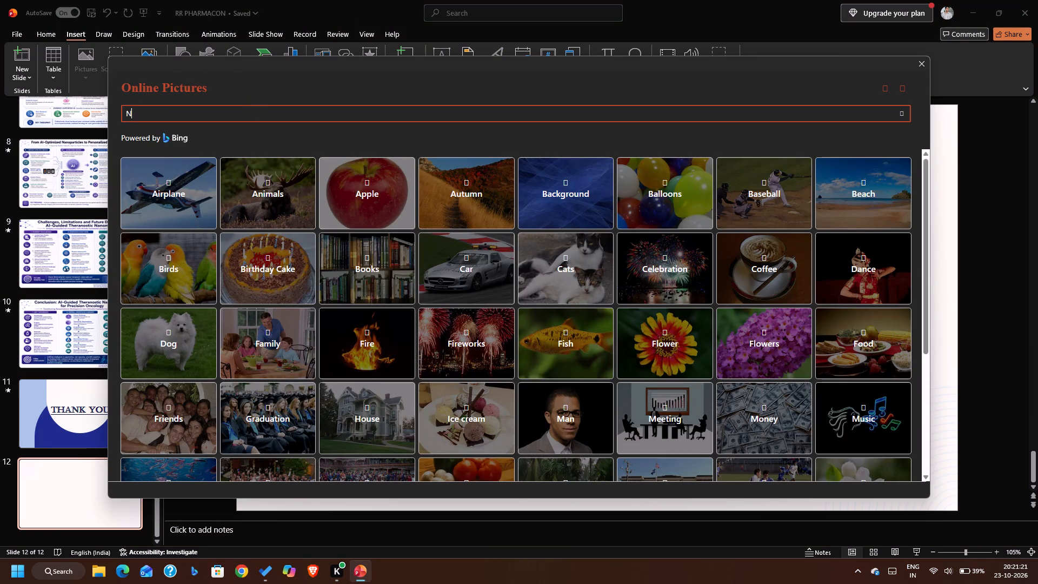
{"action": "type", "text": "ANOP"}
{"action": "type", "text": "ARTI"}
{"action": "type", "text": "CL"}
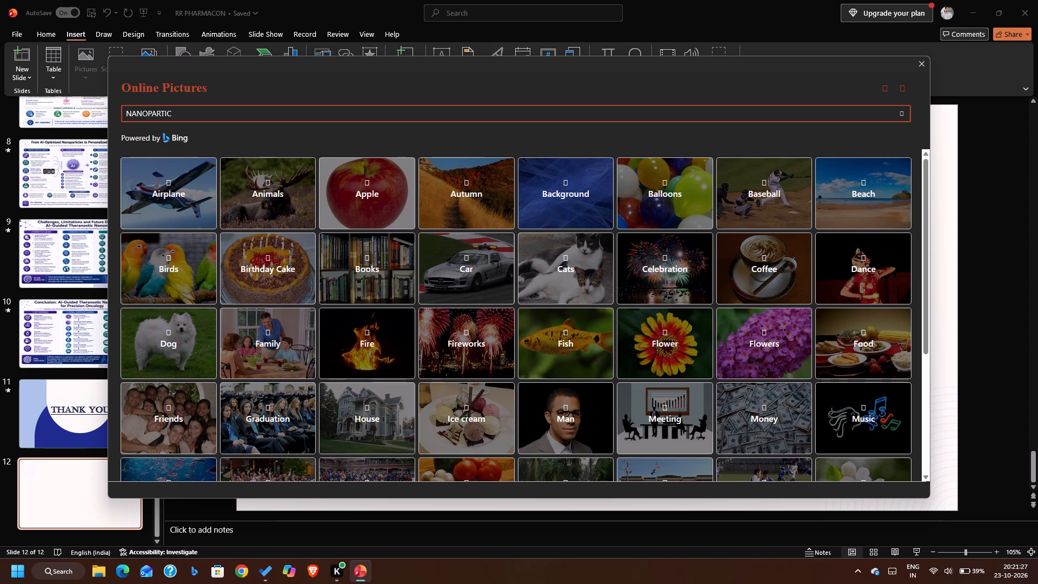
{"action": "key", "text": "e"}
{"action": "key", "text": "Return"}
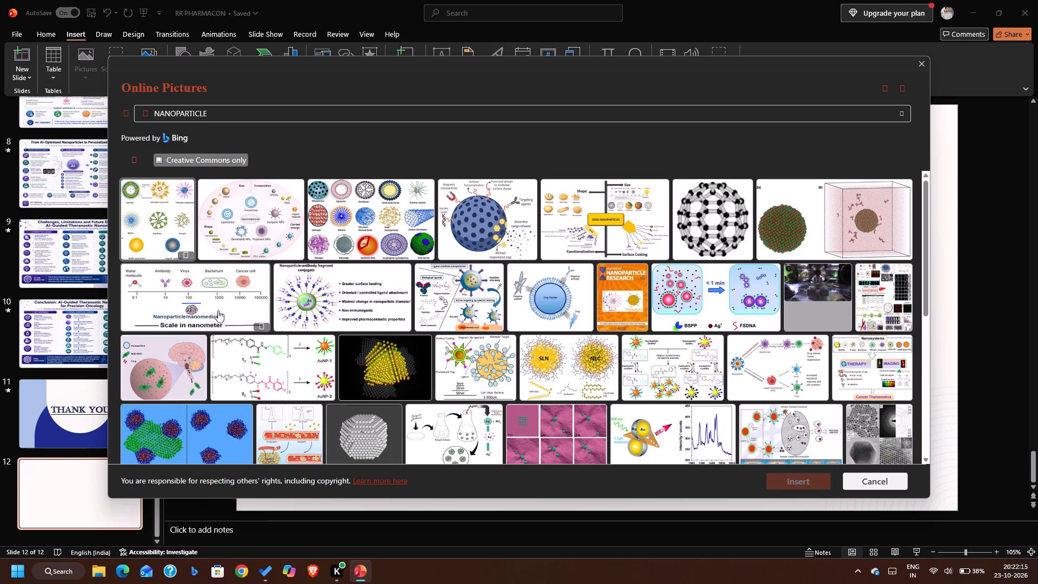
{"action": "left_click", "coordinate": [236, 241]}
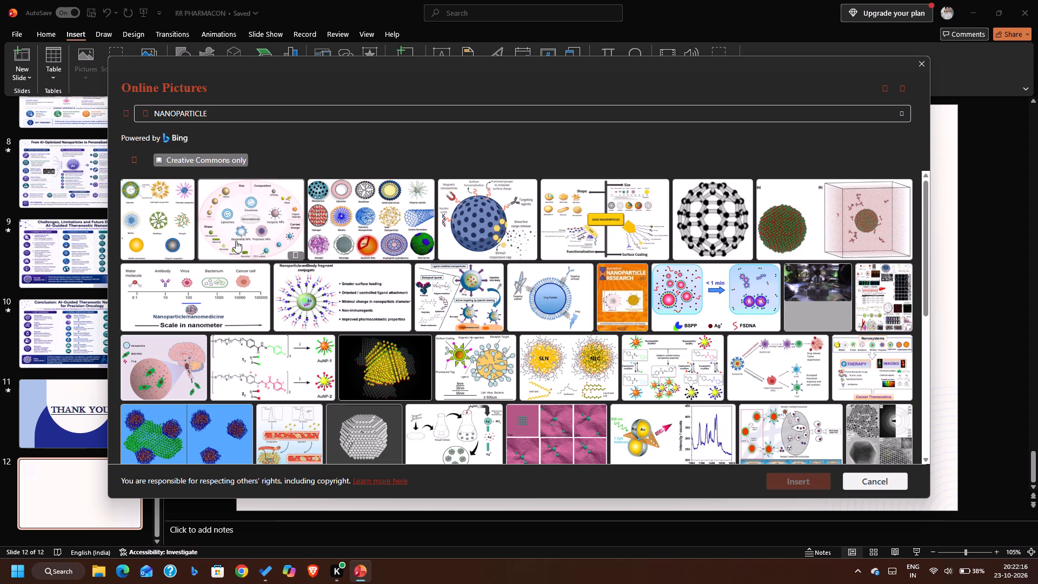
{"action": "left_click", "coordinate": [798, 448]}
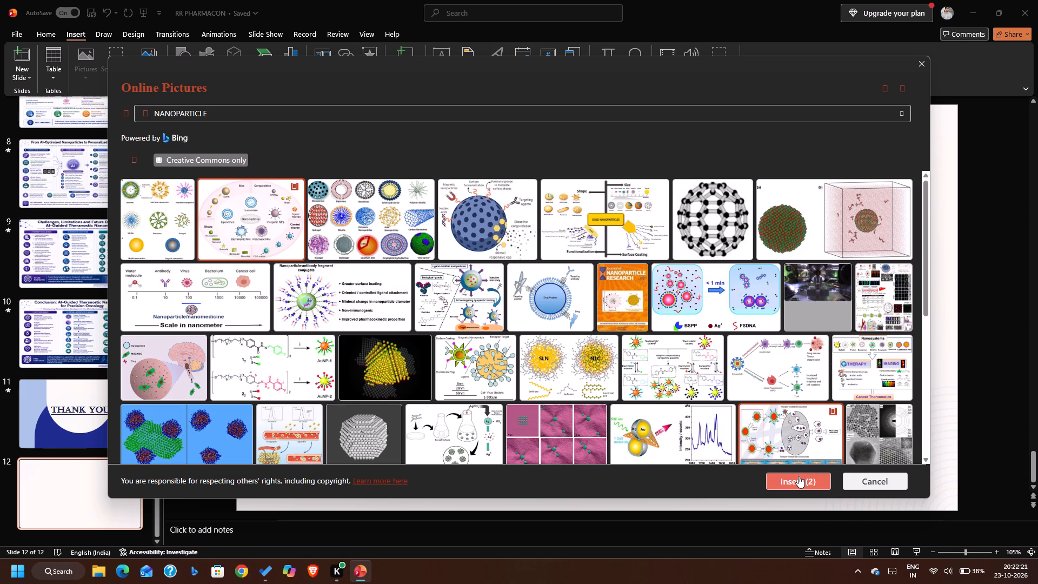
{"action": "left_click", "coordinate": [799, 476]}
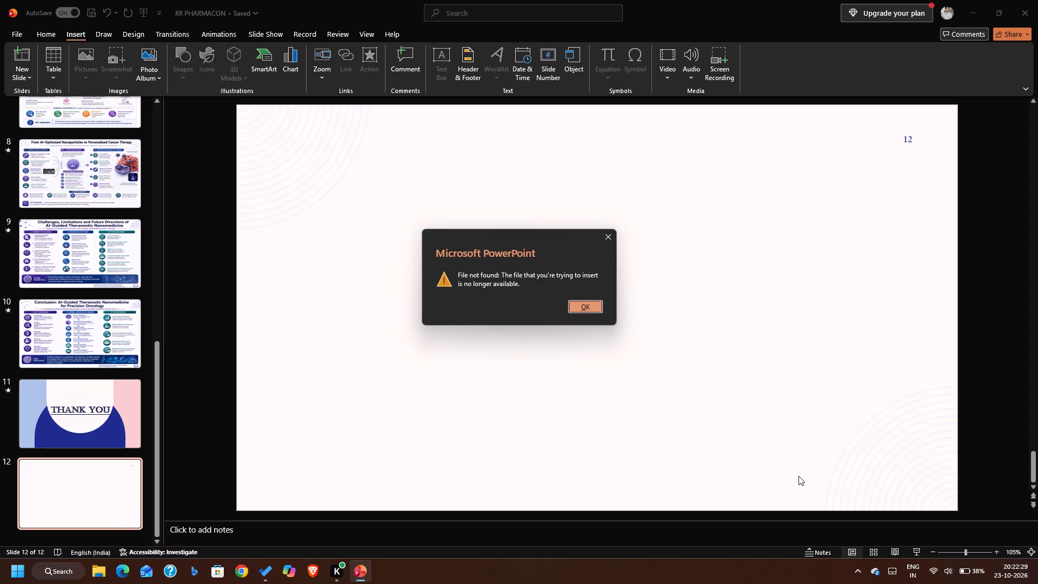
{"action": "key", "text": "Return"}
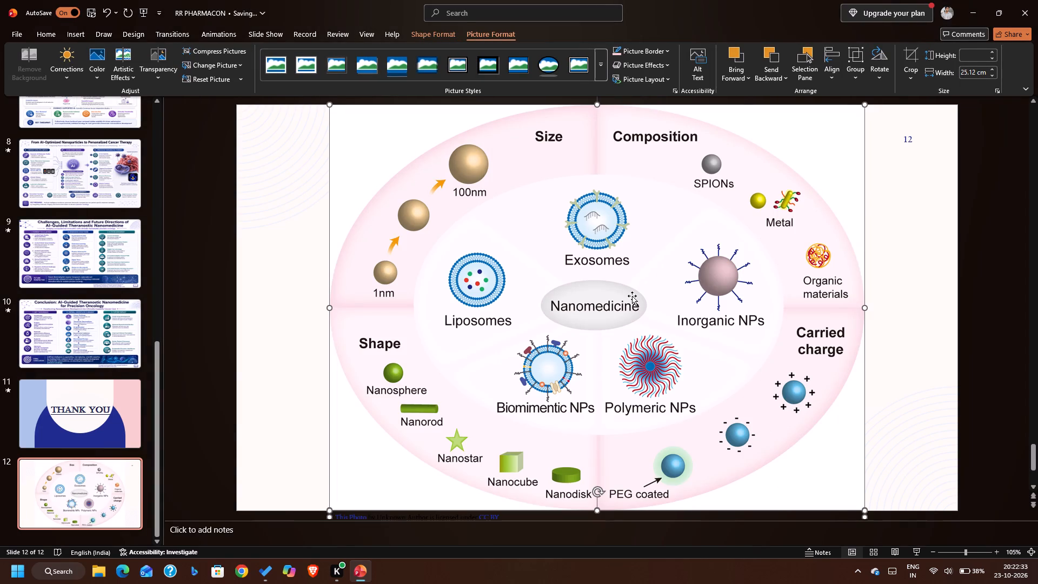
Stretch the Nanomedicine picture sideways to both slide edges, making it 33.87 cm wide.
{"action": "left_click", "coordinate": [331, 309]}
{"action": "left_click_drag", "start_coordinate": [331, 309], "coordinate": [261, 301]}
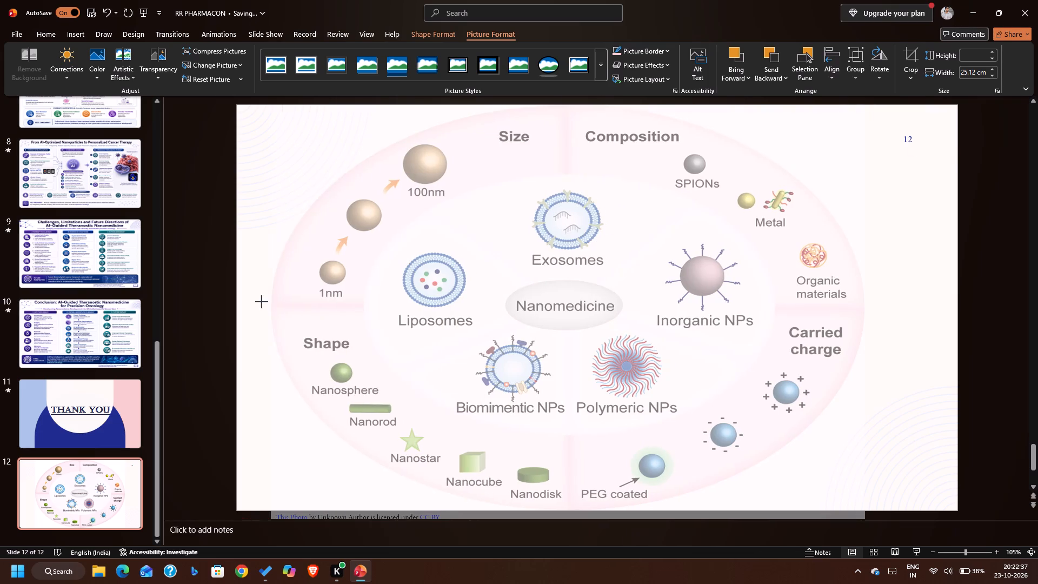
{"action": "left_click_drag", "start_coordinate": [261, 301], "coordinate": [240, 296]}
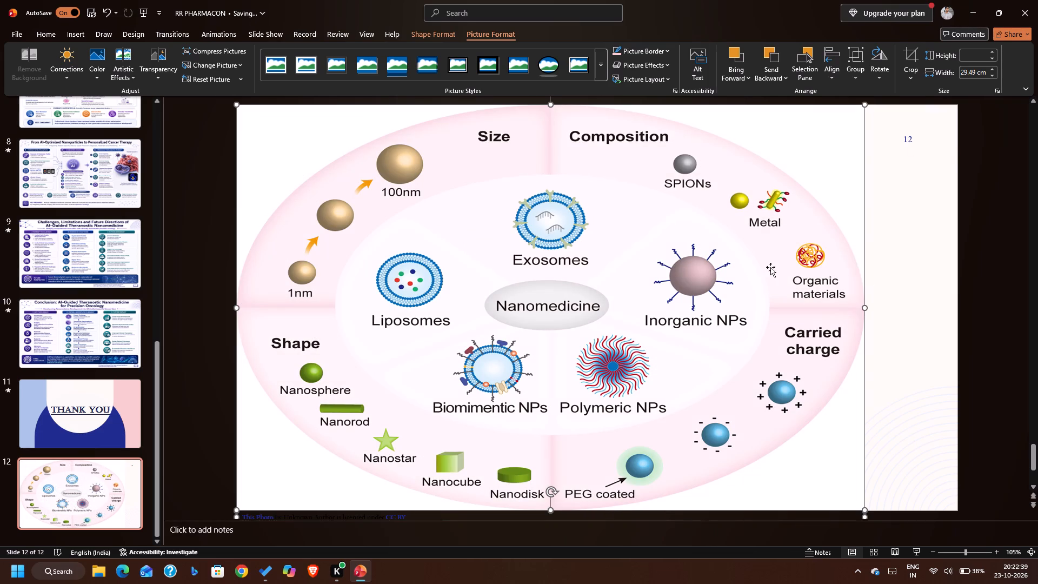
{"action": "left_click_drag", "start_coordinate": [865, 305], "coordinate": [911, 299]}
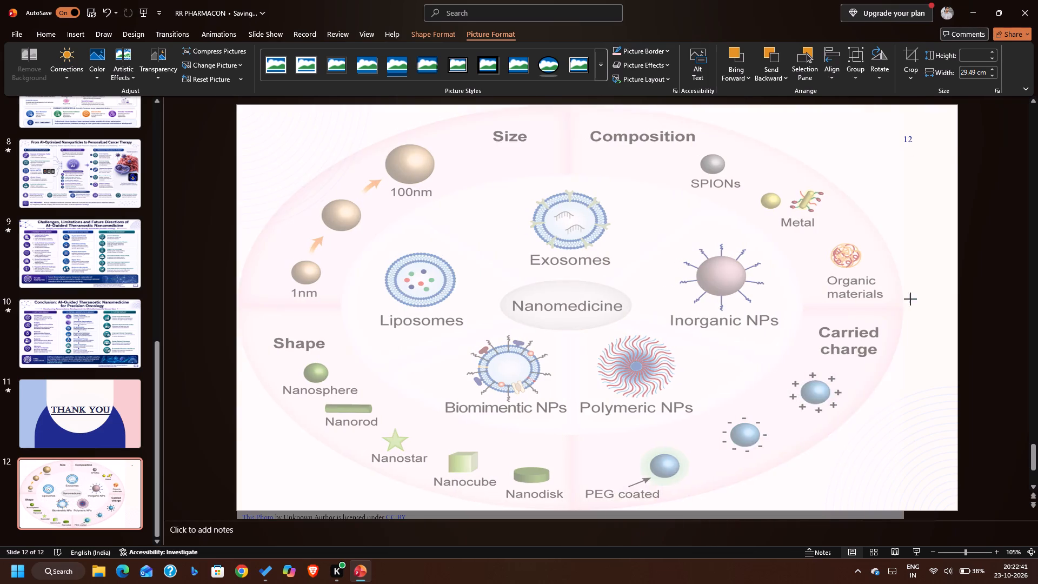
{"action": "left_click_drag", "start_coordinate": [911, 299], "coordinate": [960, 295]}
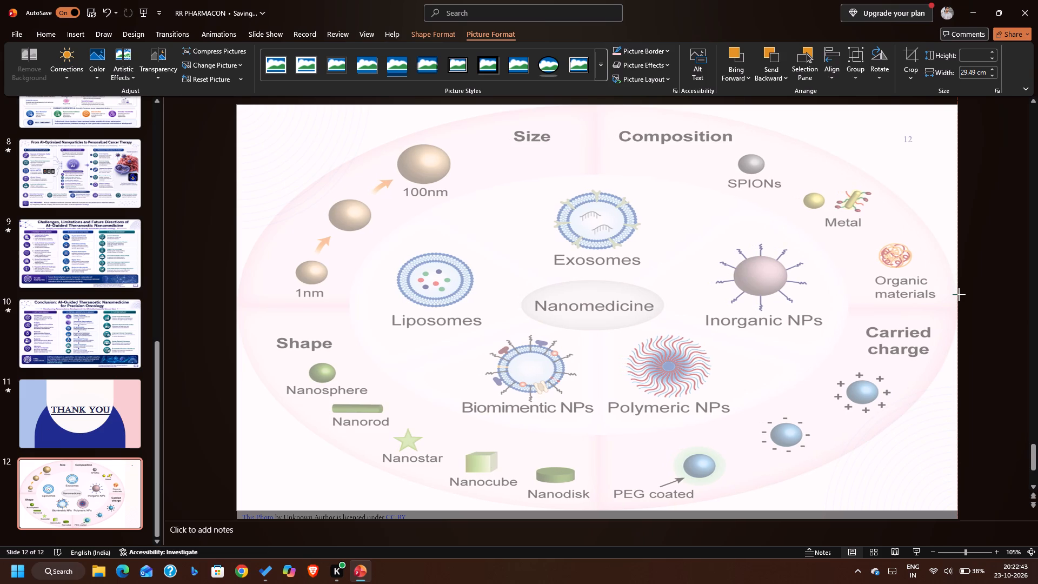
{"action": "left_click_drag", "start_coordinate": [960, 295], "coordinate": [961, 295]}
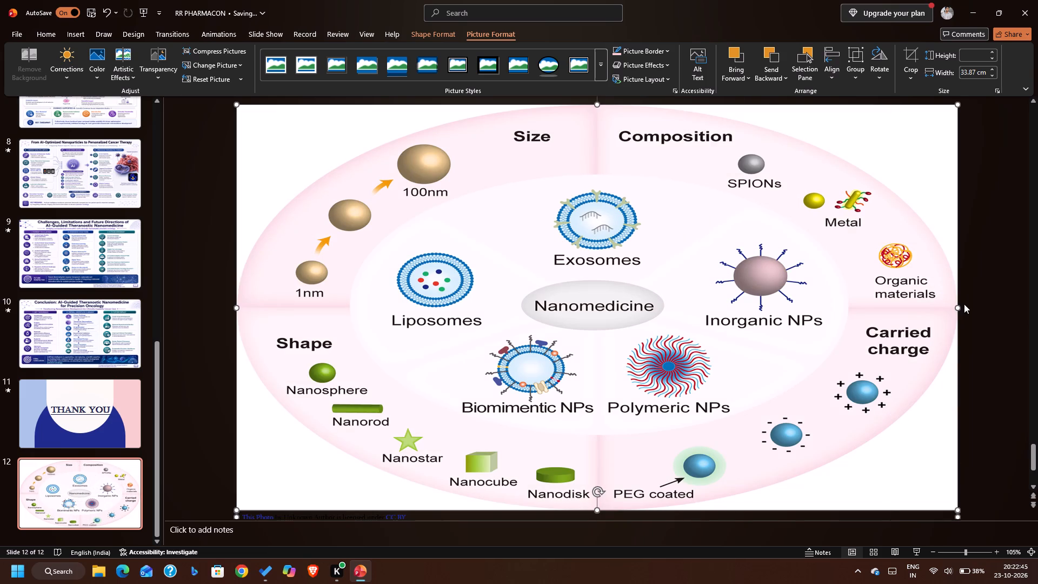
{"action": "left_click", "coordinate": [990, 326]}
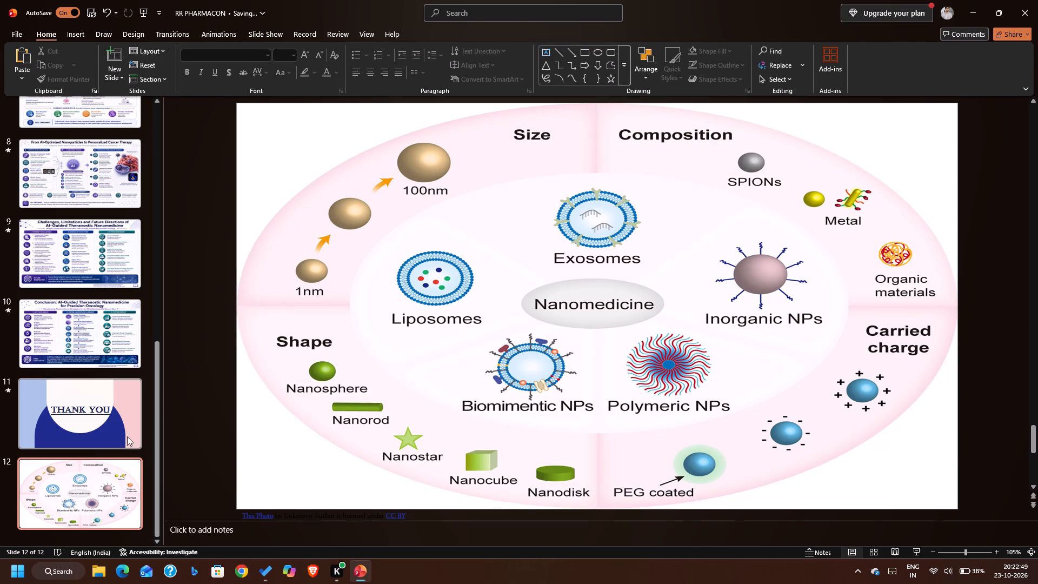
Move the Nanomedicine picture slide to position 3, directly after The Growing Complexity of Precision Oncology slide.
{"action": "left_click_drag", "start_coordinate": [94, 470], "coordinate": [98, 380]}
{"action": "left_click_drag", "start_coordinate": [91, 395], "coordinate": [90, 269]}
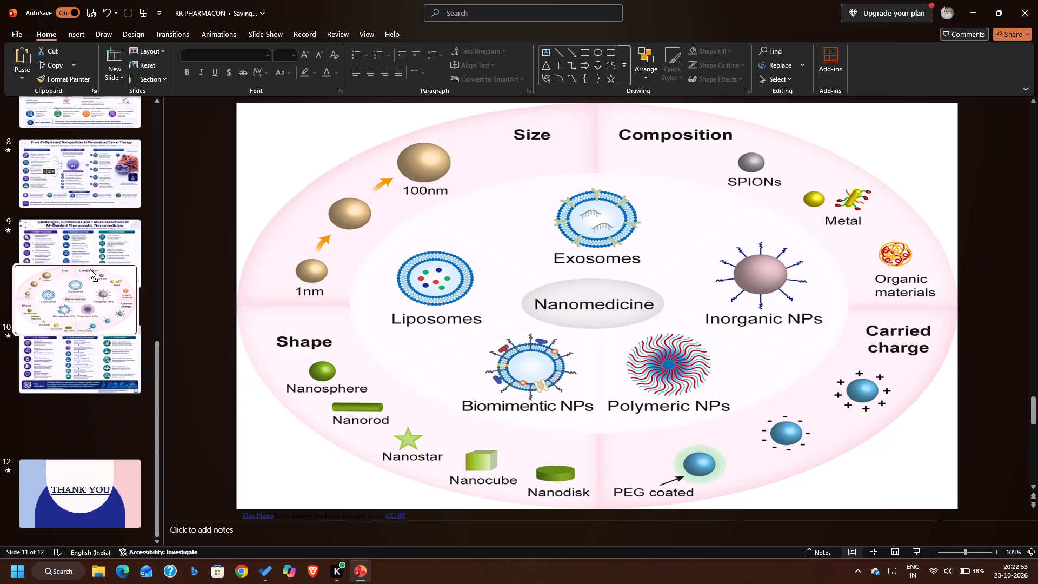
{"action": "left_click_drag", "start_coordinate": [90, 269], "coordinate": [103, 99]}
{"action": "scroll", "coordinate": [99, 150], "scroll_direction": "up", "scroll_amount": 1}
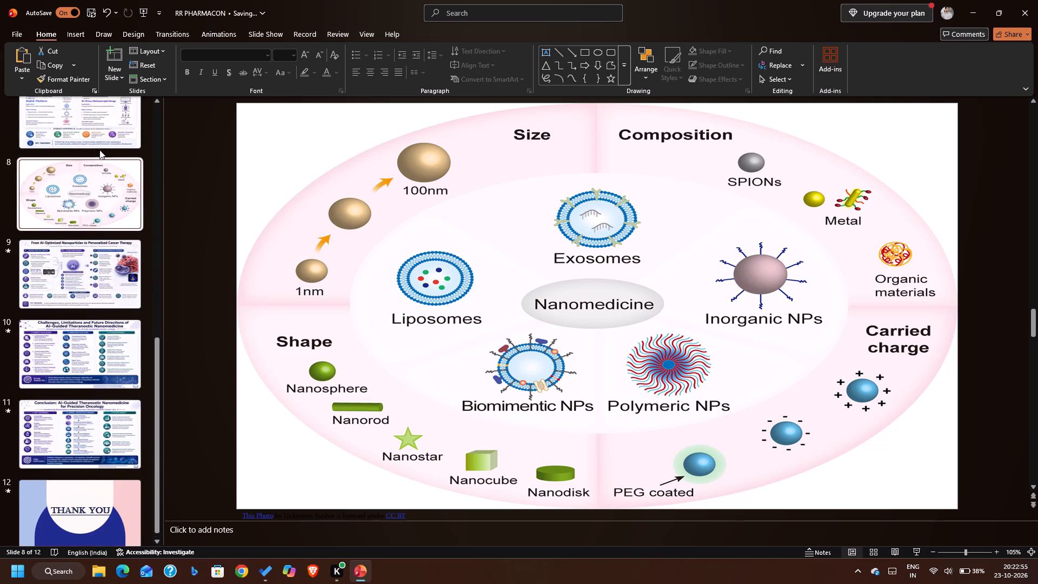
{"action": "scroll", "coordinate": [99, 150], "scroll_direction": "up", "scroll_amount": 2}
{"action": "scroll", "coordinate": [85, 226], "scroll_direction": "down", "scroll_amount": 1}
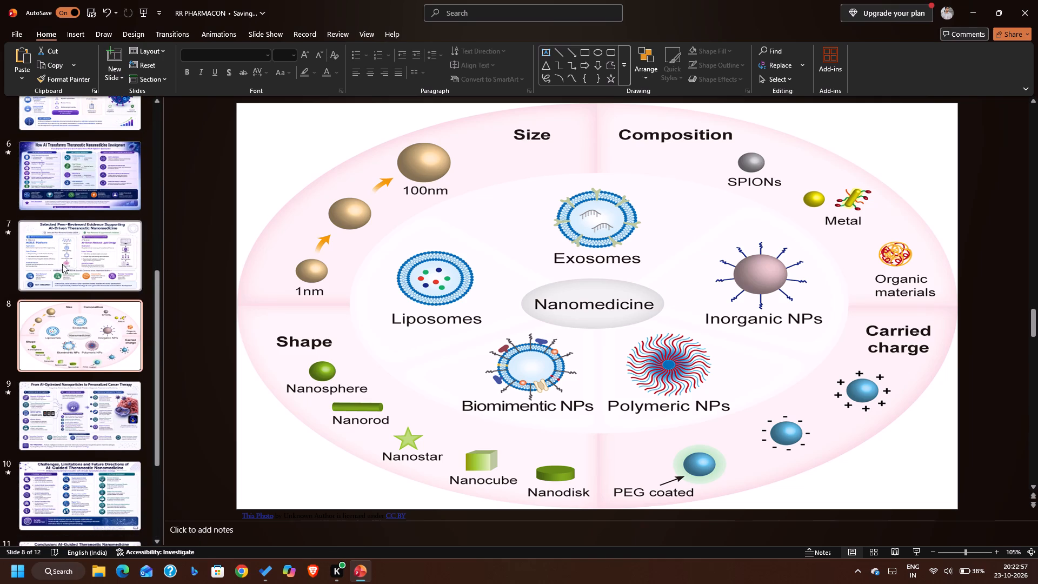
{"action": "left_click_drag", "start_coordinate": [71, 327], "coordinate": [68, 152]}
{"action": "scroll", "coordinate": [68, 152], "scroll_direction": "up", "scroll_amount": 1}
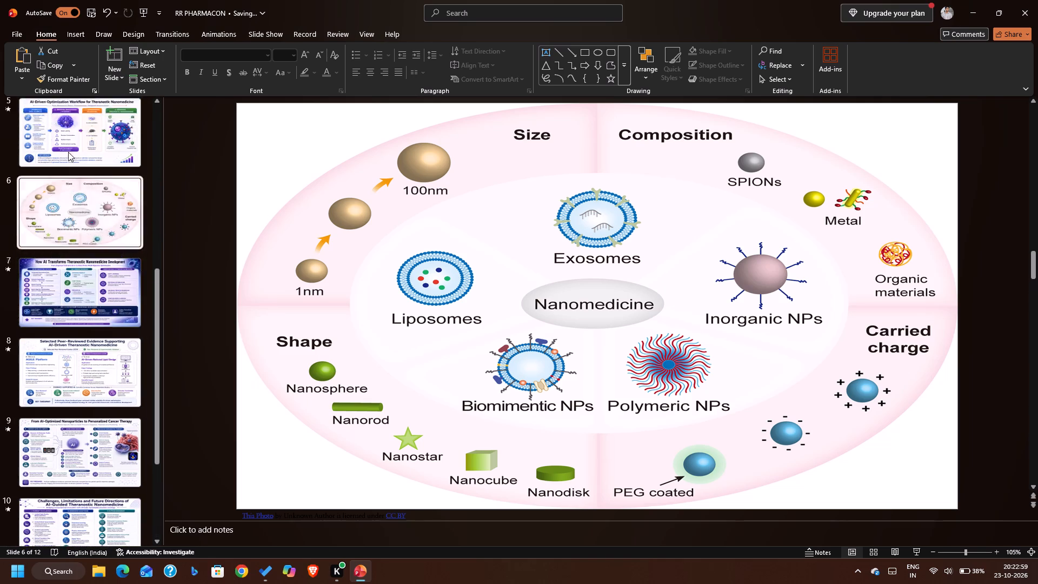
{"action": "scroll", "coordinate": [68, 152], "scroll_direction": "up", "scroll_amount": 1}
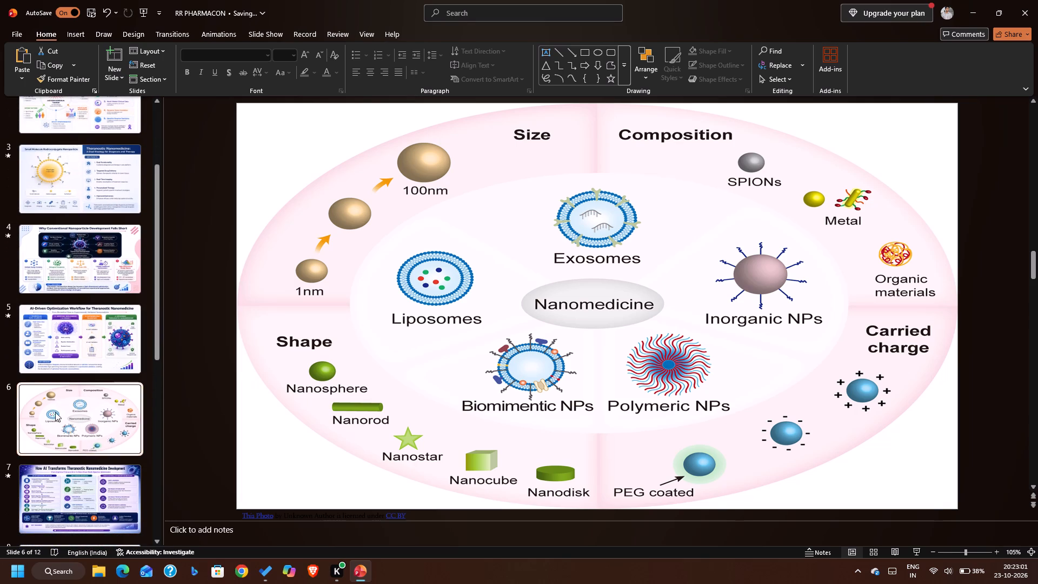
{"action": "left_click_drag", "start_coordinate": [52, 411], "coordinate": [51, 161]}
{"action": "scroll", "coordinate": [51, 161], "scroll_direction": "up", "scroll_amount": 2}
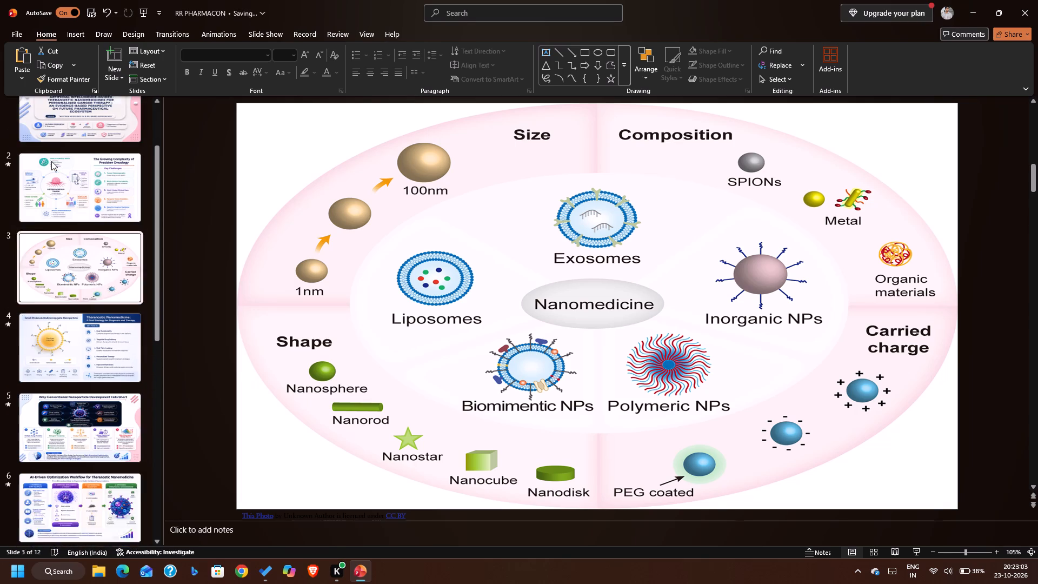
{"action": "scroll", "coordinate": [51, 161], "scroll_direction": "up", "scroll_amount": 3}
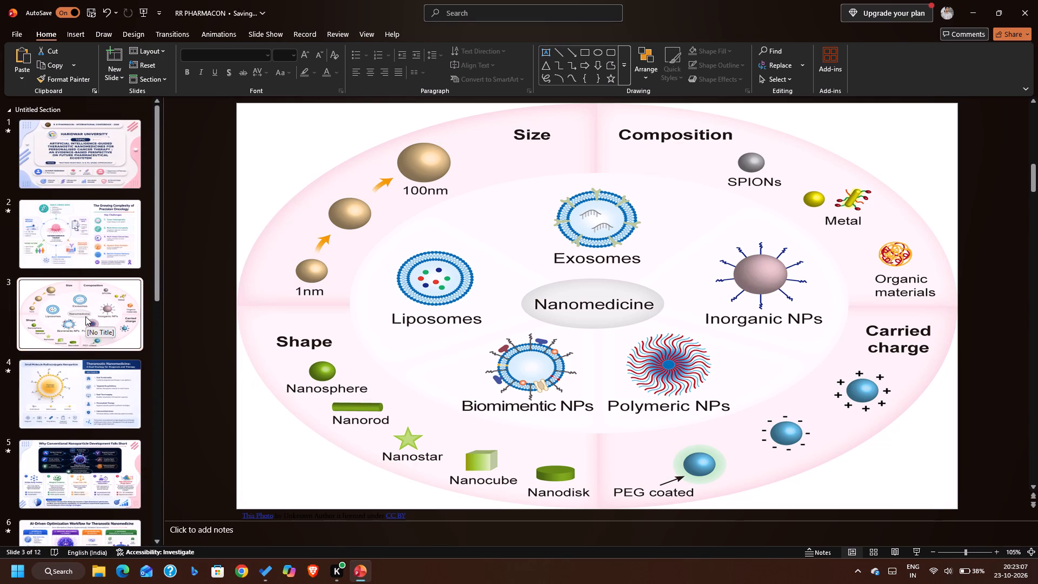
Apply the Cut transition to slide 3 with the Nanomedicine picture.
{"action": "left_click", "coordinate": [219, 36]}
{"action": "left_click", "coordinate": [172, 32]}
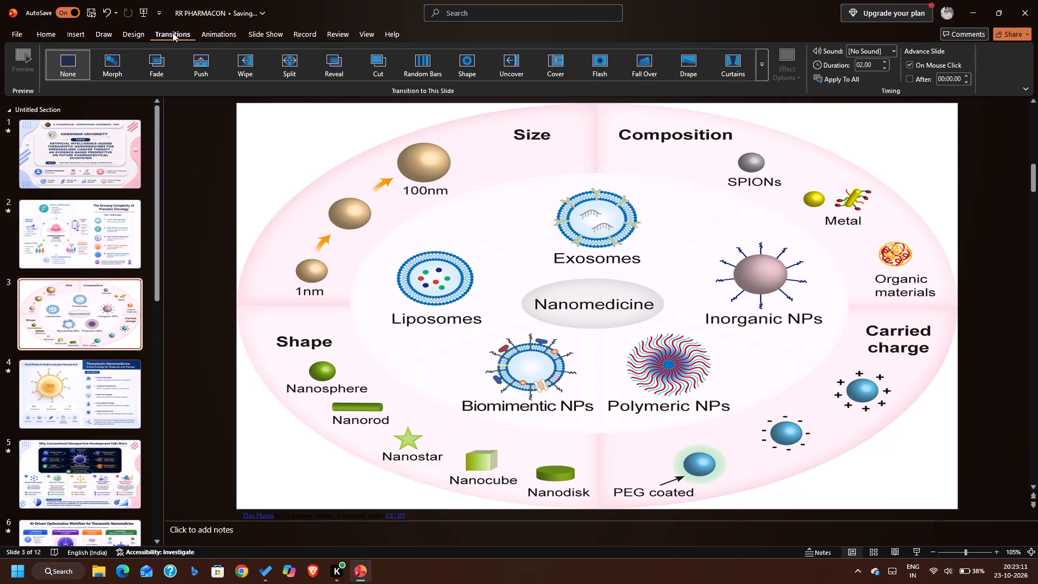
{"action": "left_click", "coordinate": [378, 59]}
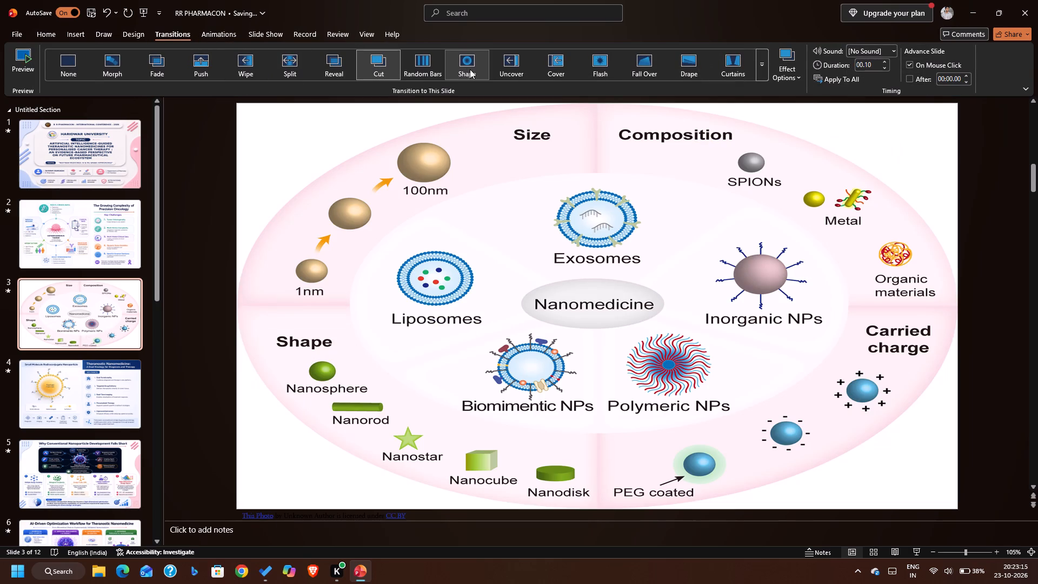
Apply the Crush transition to slide 3 with the Nanomedicine picture.
{"action": "left_click", "coordinate": [764, 62]}
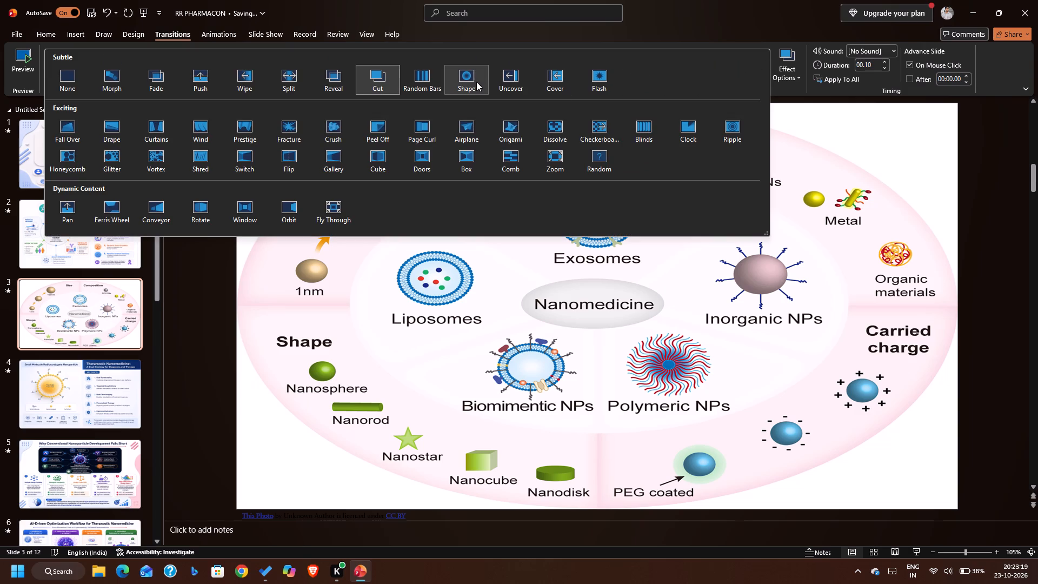
{"action": "left_click", "coordinate": [343, 127]}
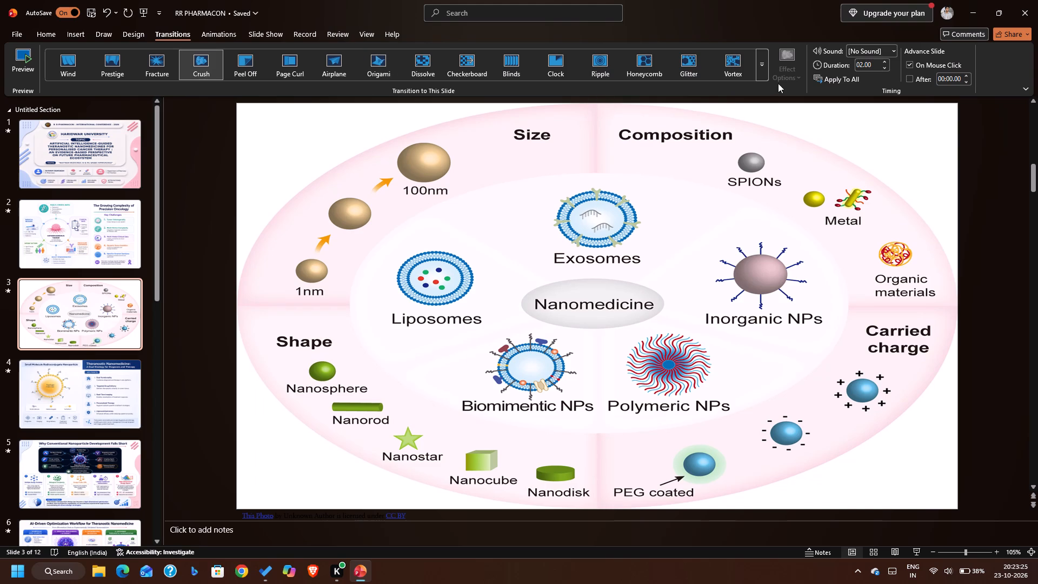
Apply the Switch transition to slide 3 with the Nanomedicine picture.
{"action": "left_click", "coordinate": [766, 71]}
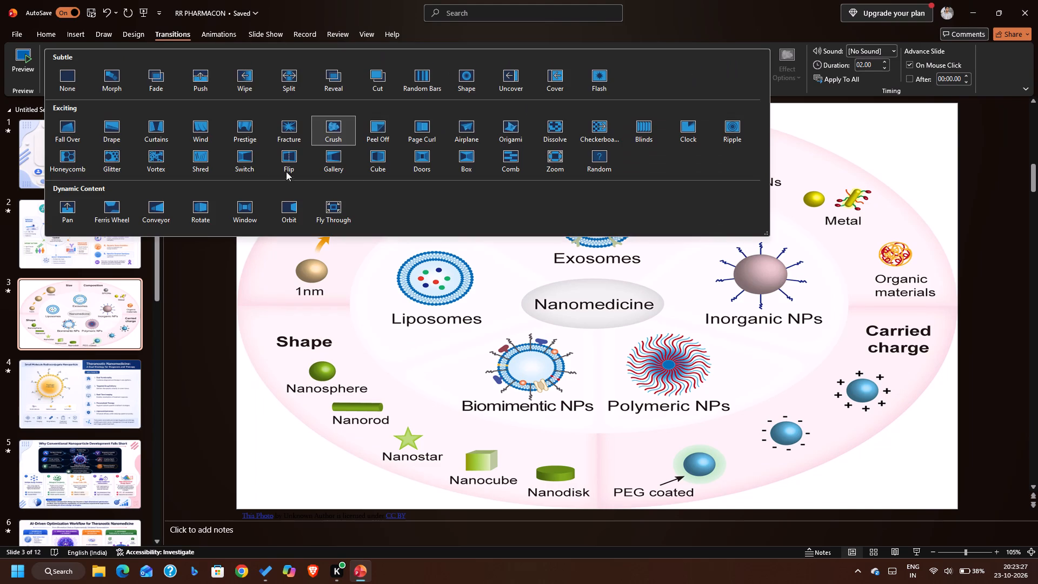
{"action": "left_click", "coordinate": [243, 164]}
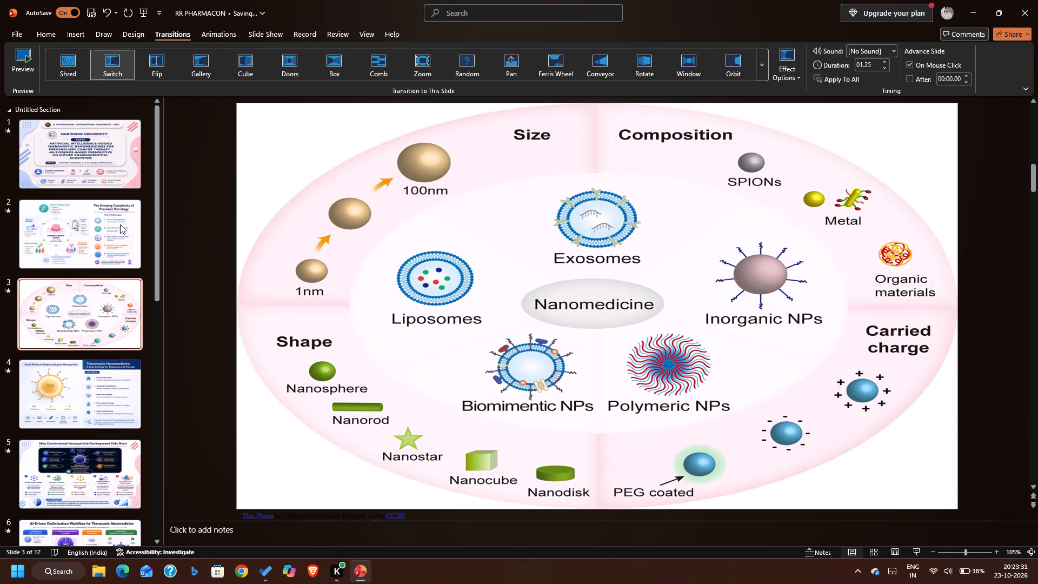
Run the slide show from slide 1 and replay the change between the Precision Oncology and Nanomedicine slides to check the transition.
{"action": "scroll", "coordinate": [74, 224], "scroll_direction": "up", "scroll_amount": 3}
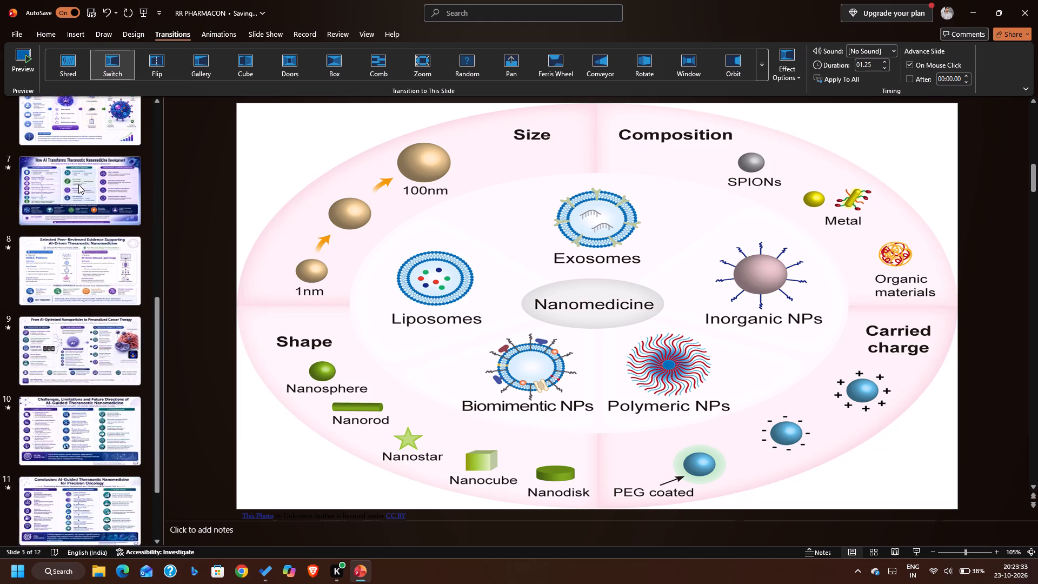
{"action": "scroll", "coordinate": [78, 184], "scroll_direction": "up", "scroll_amount": 5}
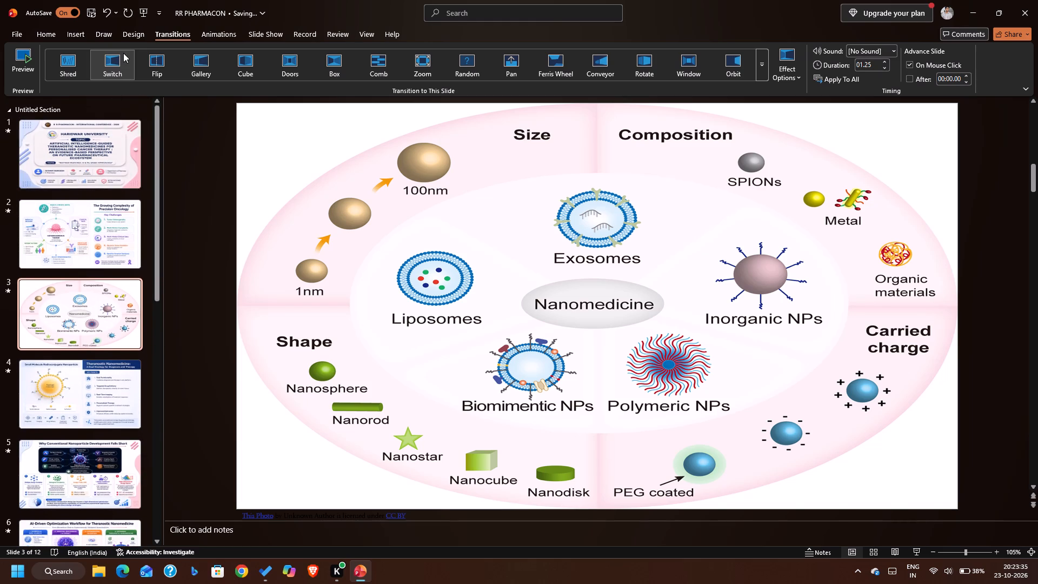
{"action": "left_click", "coordinate": [81, 130]}
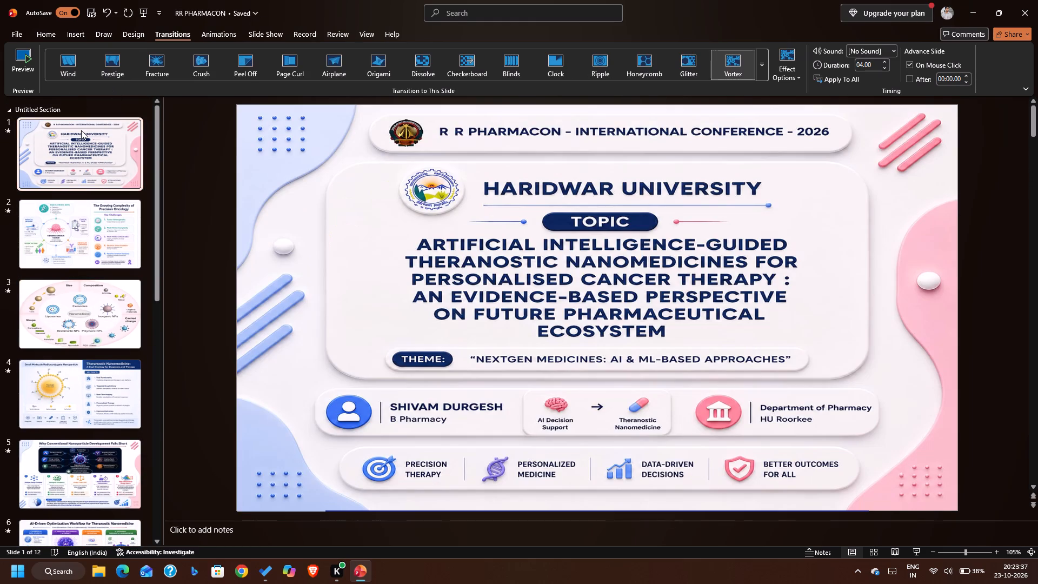
{"action": "left_click", "coordinate": [48, 32]}
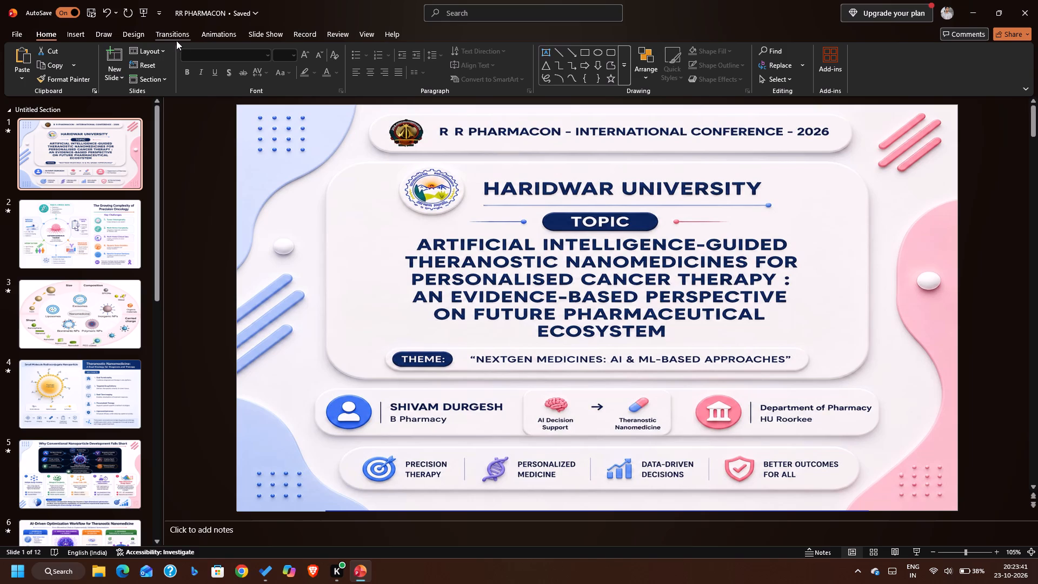
{"action": "left_click", "coordinate": [268, 40]}
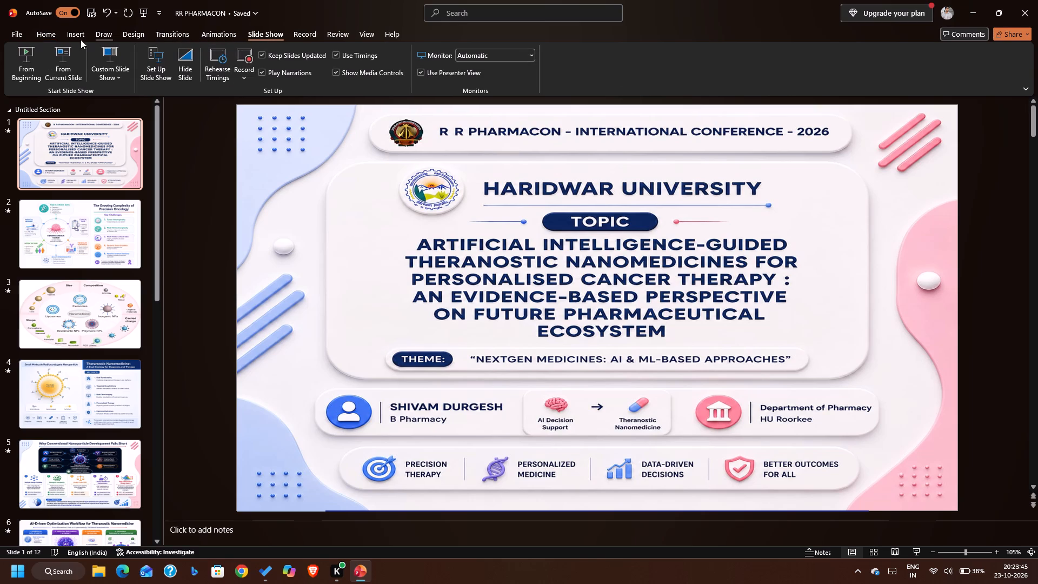
{"action": "left_click", "coordinate": [13, 67]}
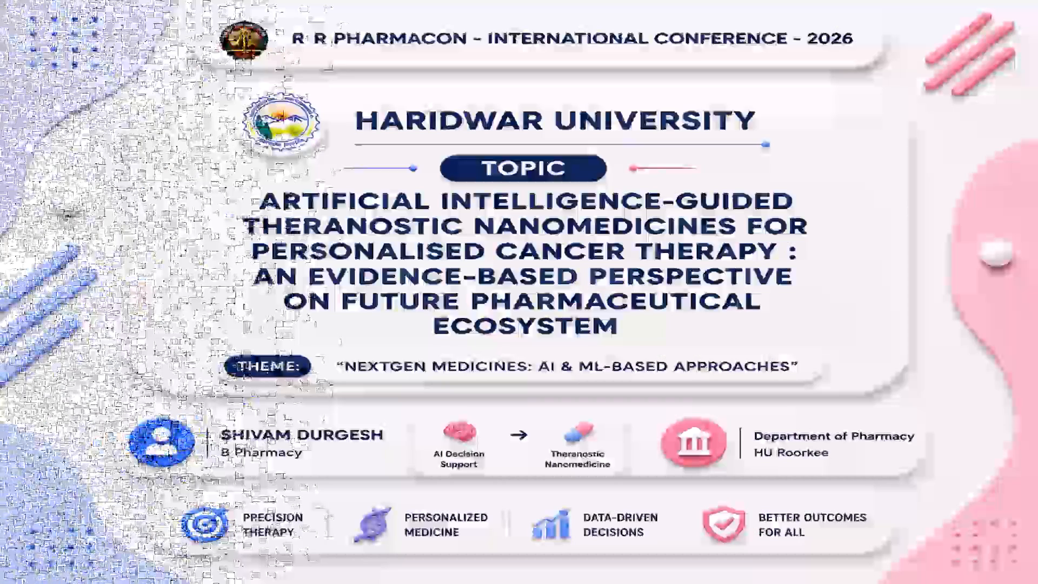
{"action": "key", "text": "Return"}
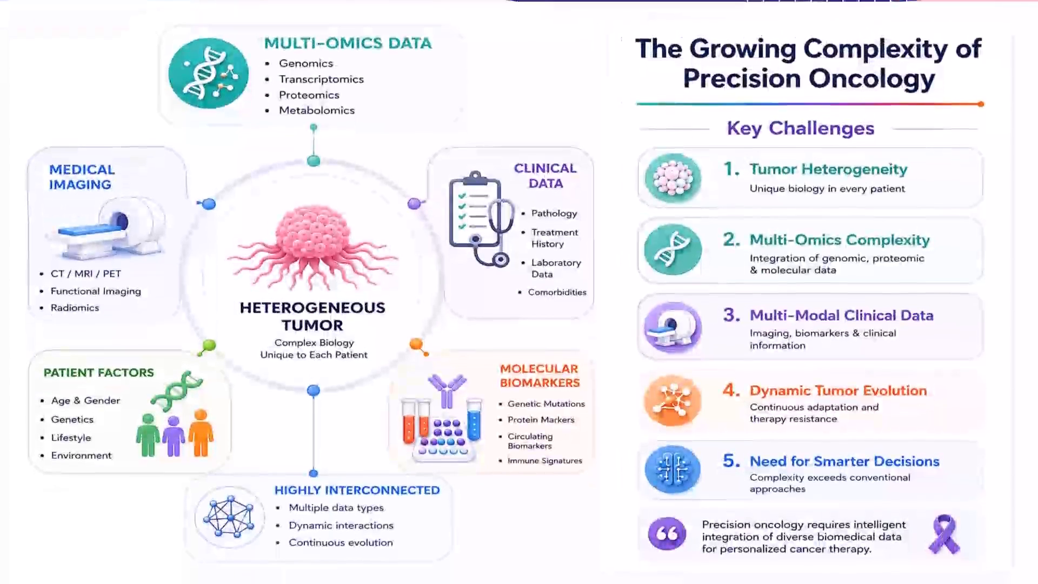
{"action": "key", "text": "Return"}
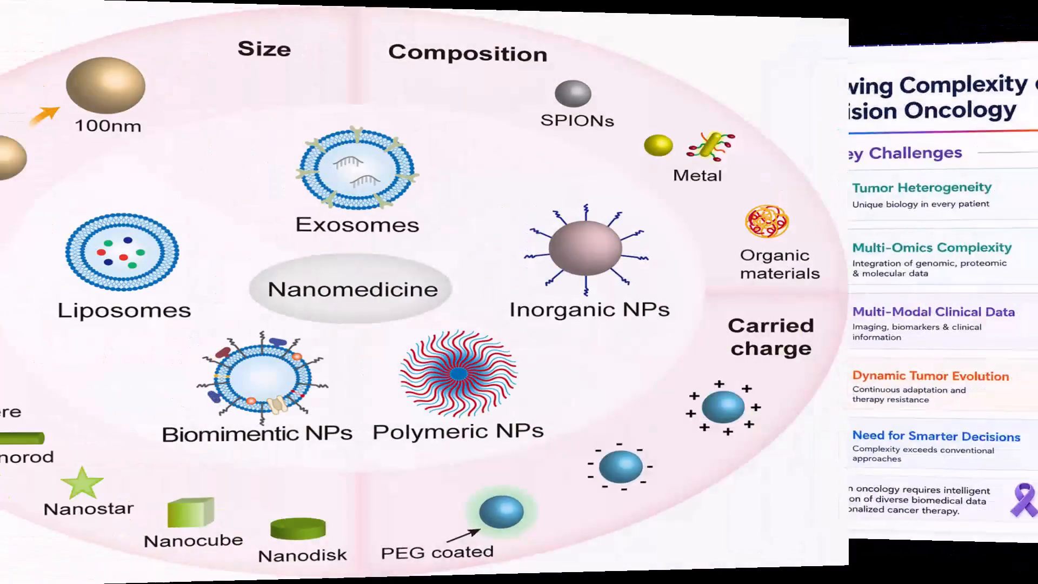
{"action": "key", "text": "Up"}
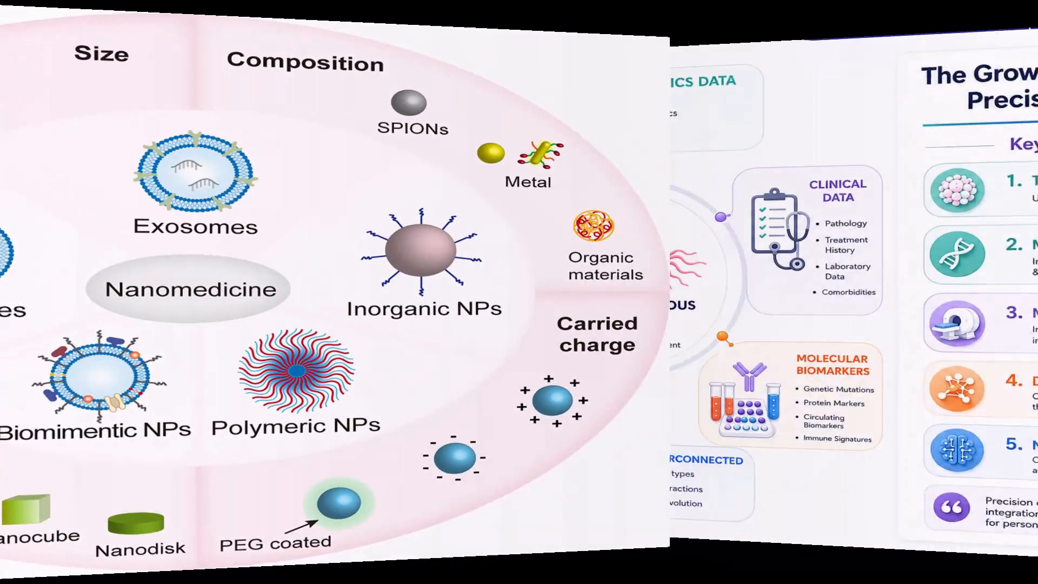
{"action": "key", "text": "Down"}
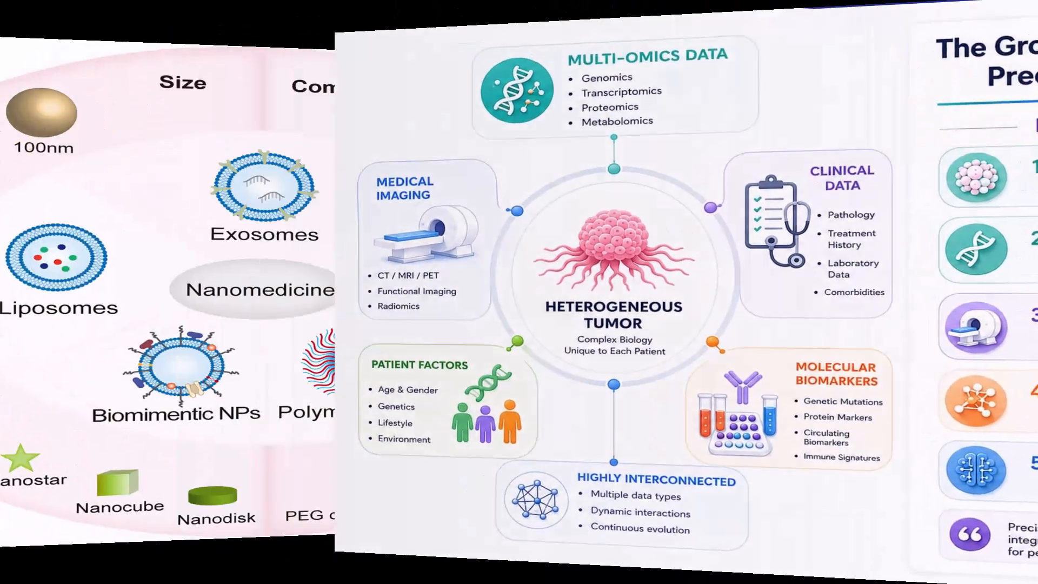
{"action": "key", "text": "Up"}
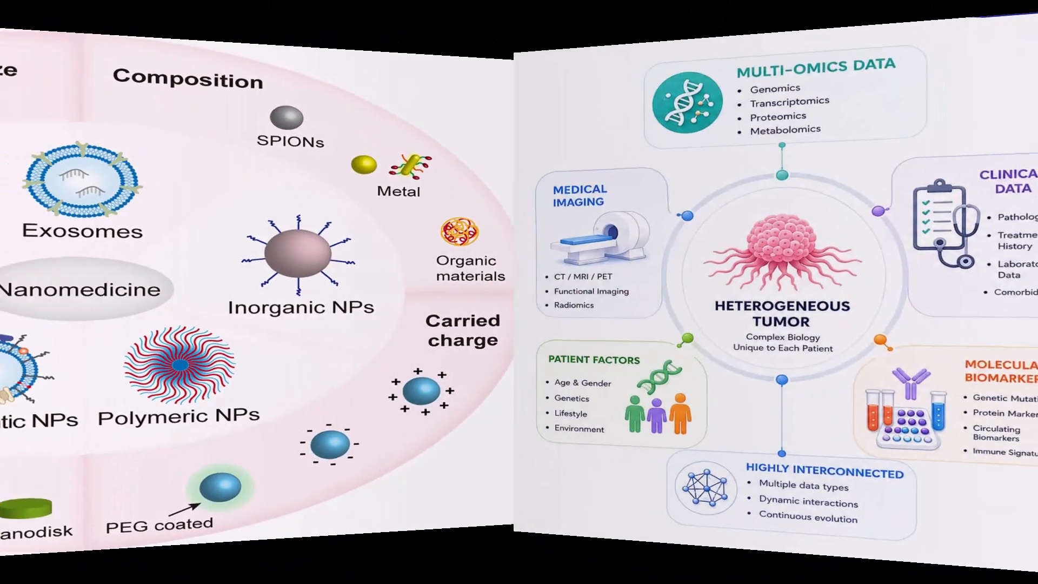
{"action": "key", "text": "Down"}
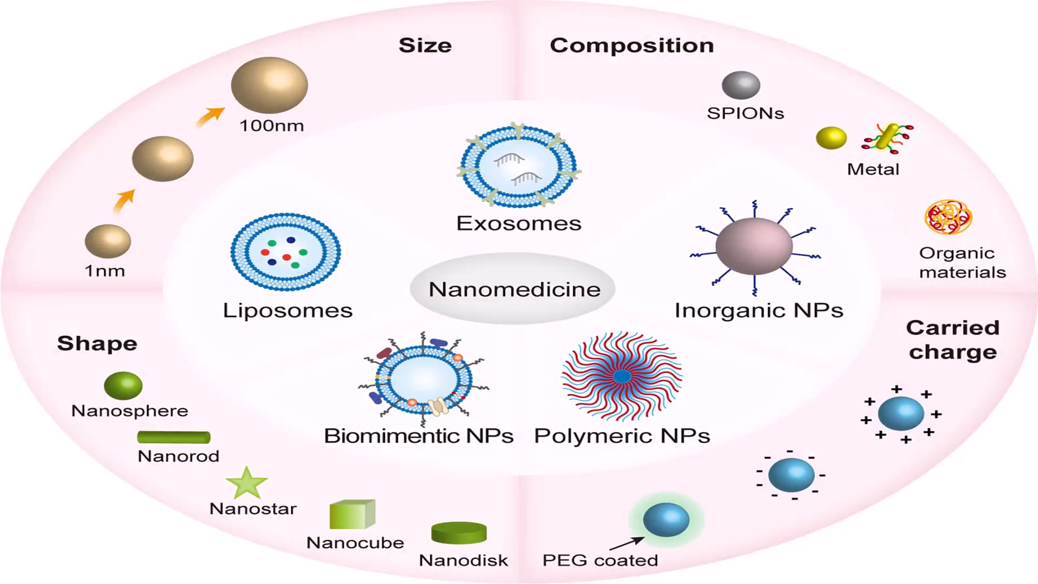
{"action": "key", "text": "Up"}
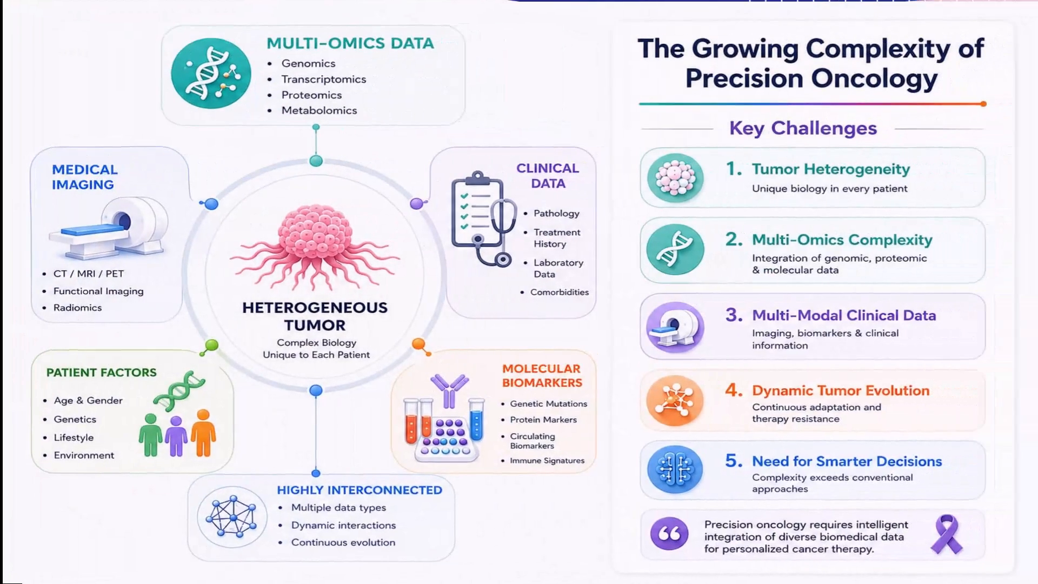
{"action": "key", "text": "Return"}
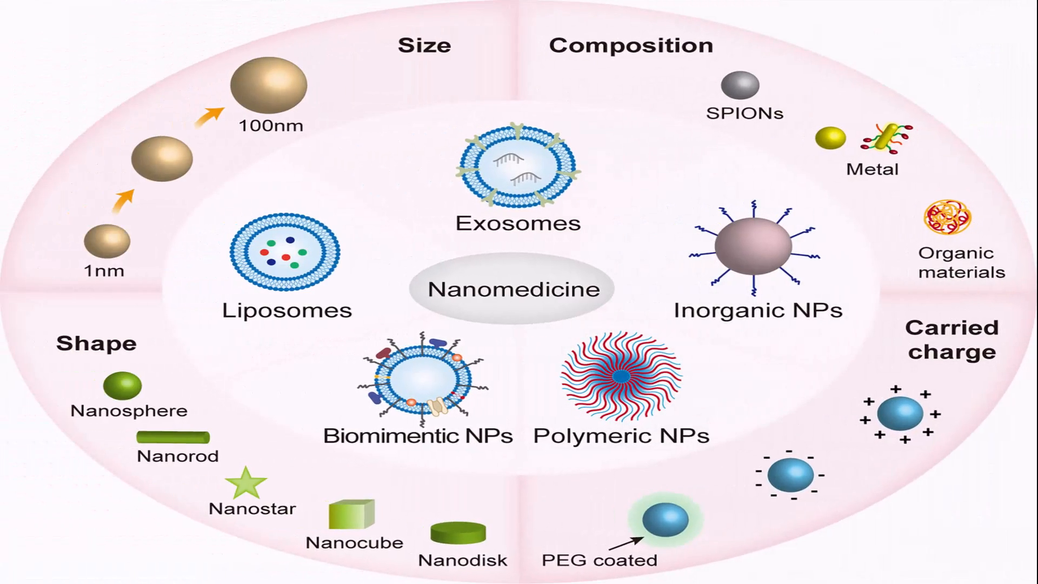
Review the remaining slides in the show from Theranostic Nanomedicine through to the Thank You slide, then end the show.
{"action": "key", "text": "Return"}
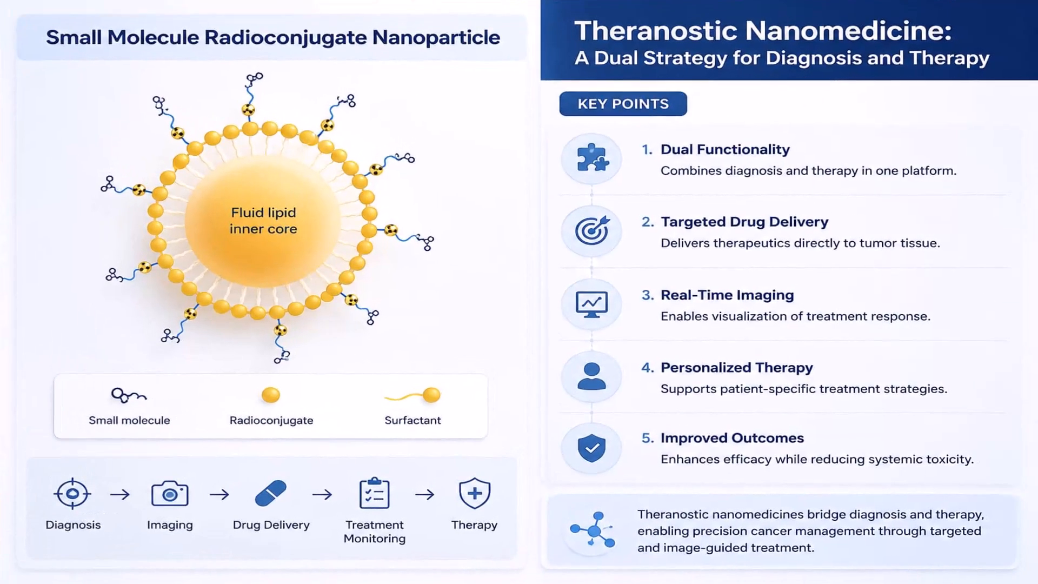
{"action": "key", "text": "Return"}
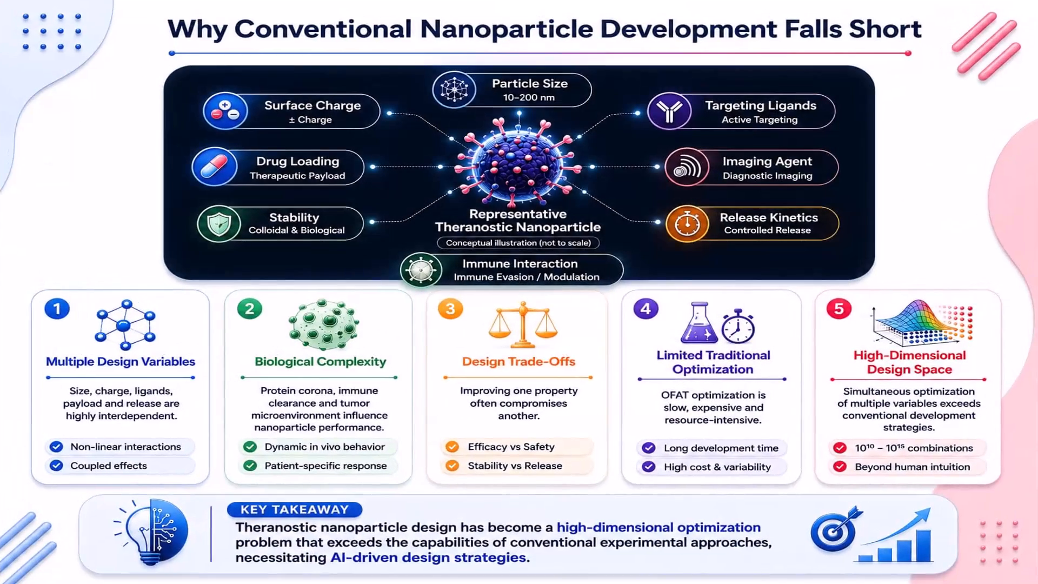
{"action": "key", "text": "Return"}
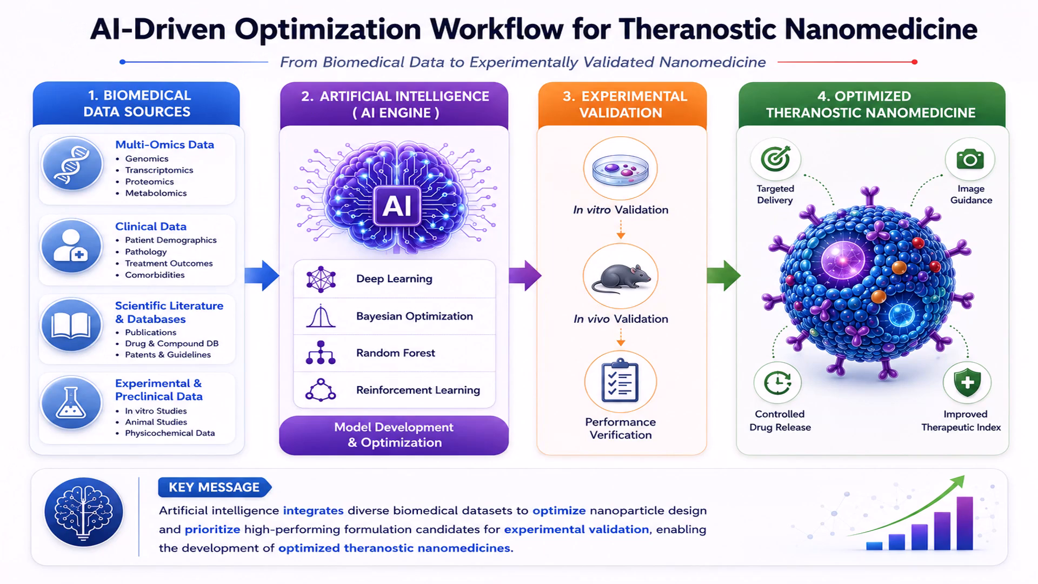
{"action": "key", "text": "Return"}
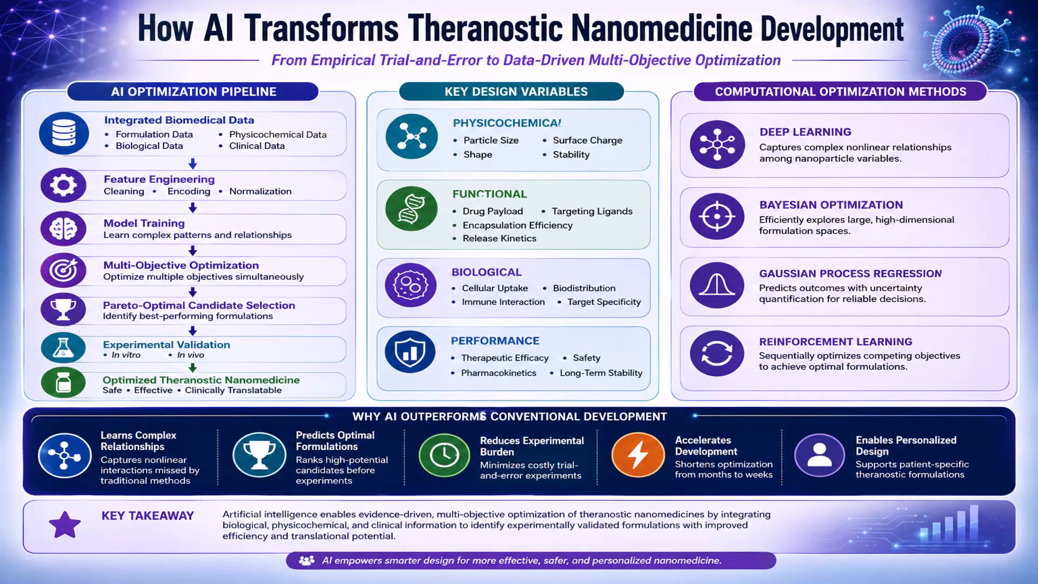
{"action": "key", "text": "Up"}
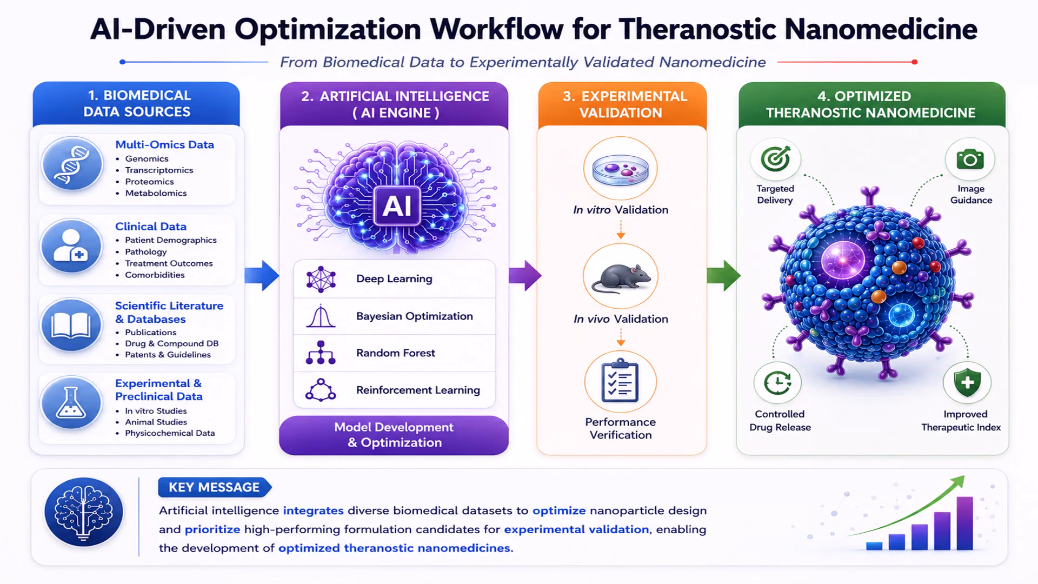
{"action": "key", "text": "Down"}
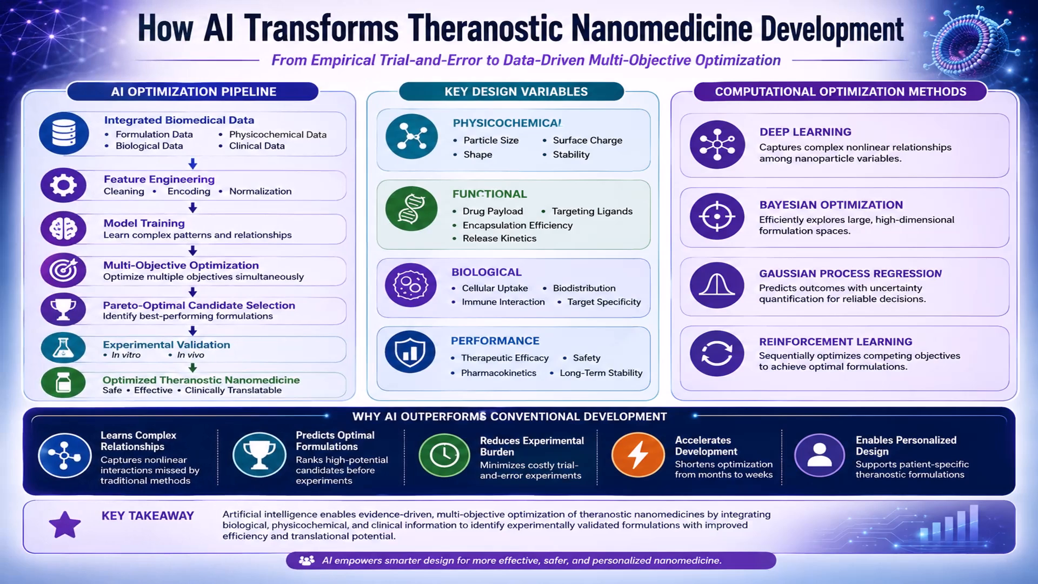
{"action": "key", "text": "Down"}
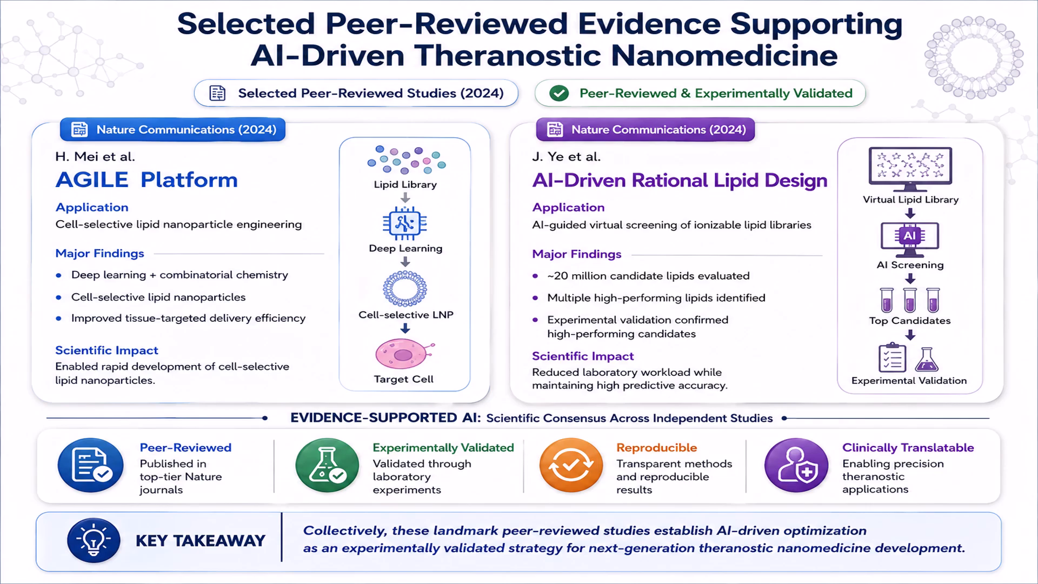
{"action": "key", "text": "Down"}
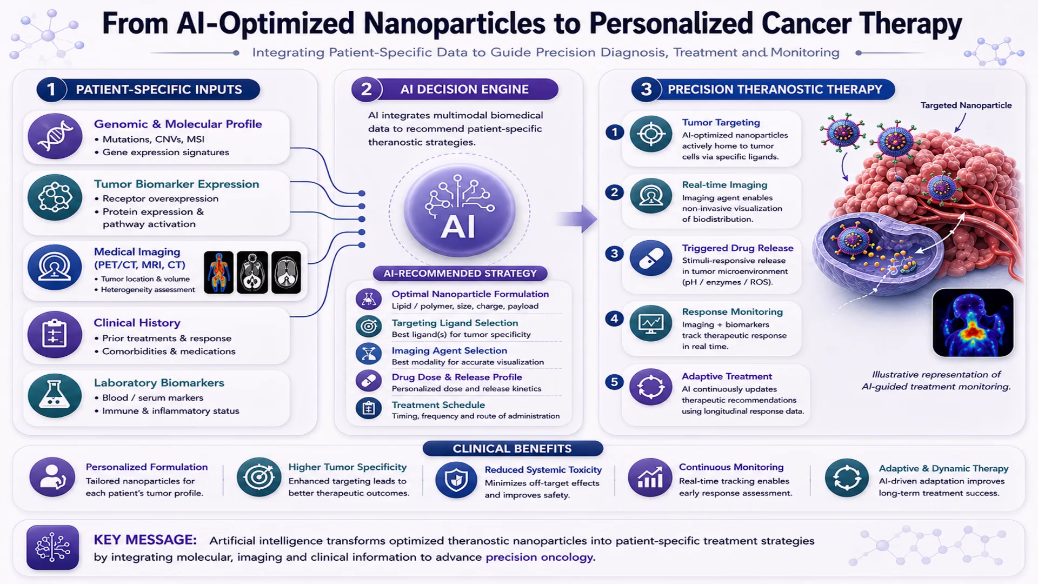
{"action": "key", "text": "Down"}
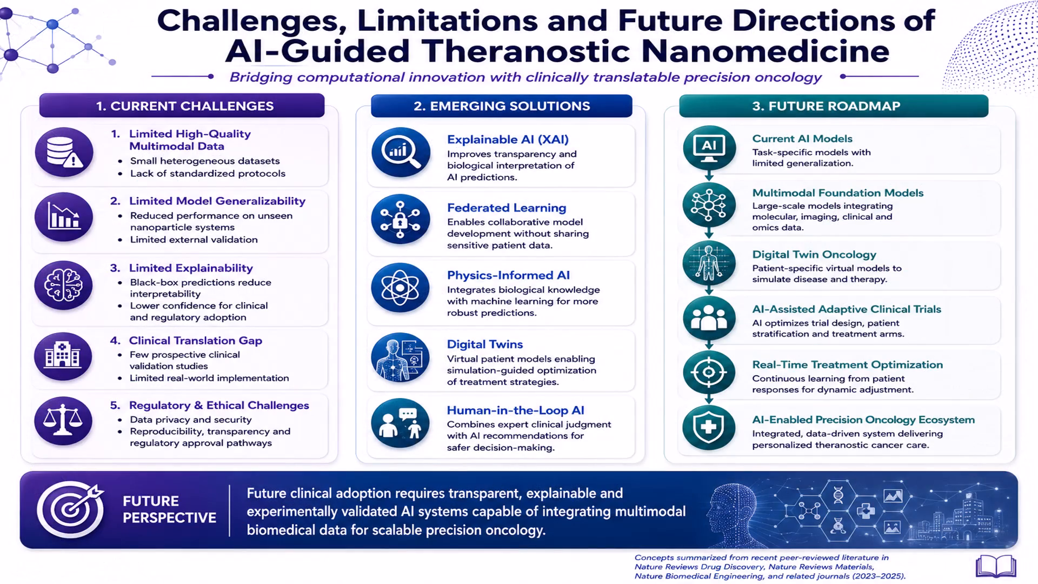
{"action": "key", "text": "Up"}
{"action": "key", "text": "Down"}
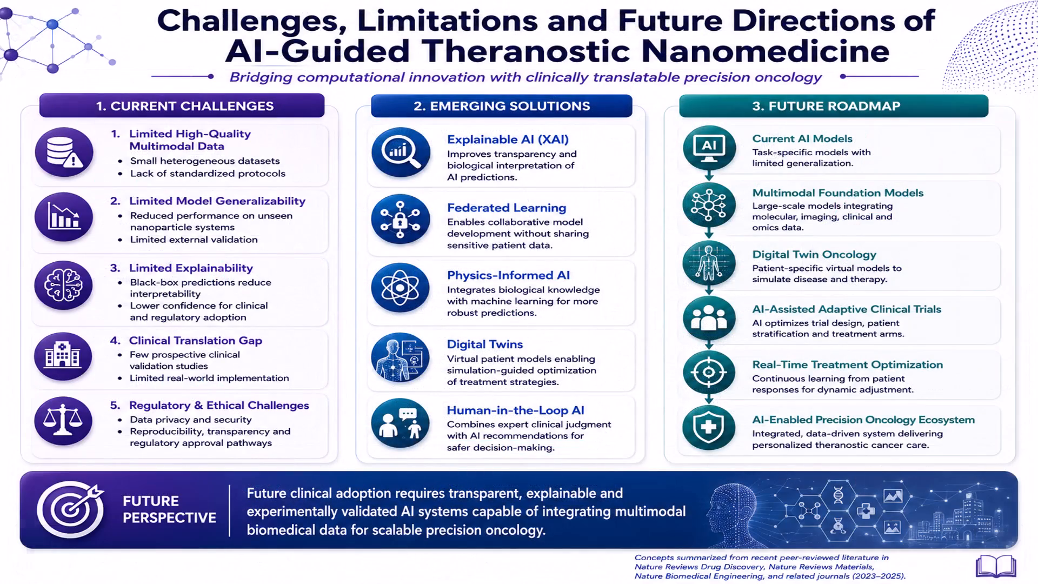
{"action": "key", "text": "Down"}
{"action": "key", "text": "Down"}
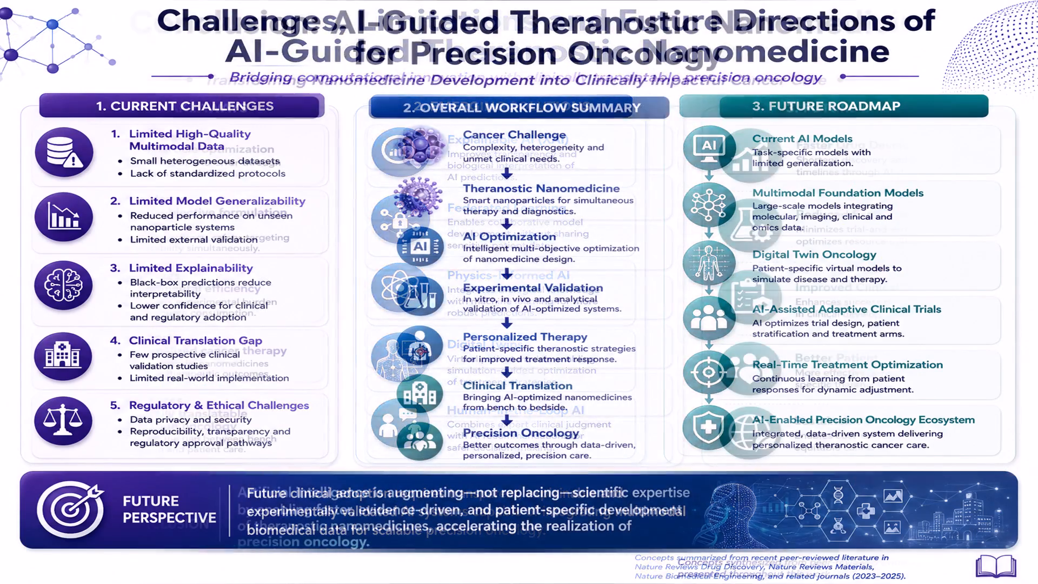
{"action": "key", "text": "Down"}
{"action": "key", "text": "Down"}
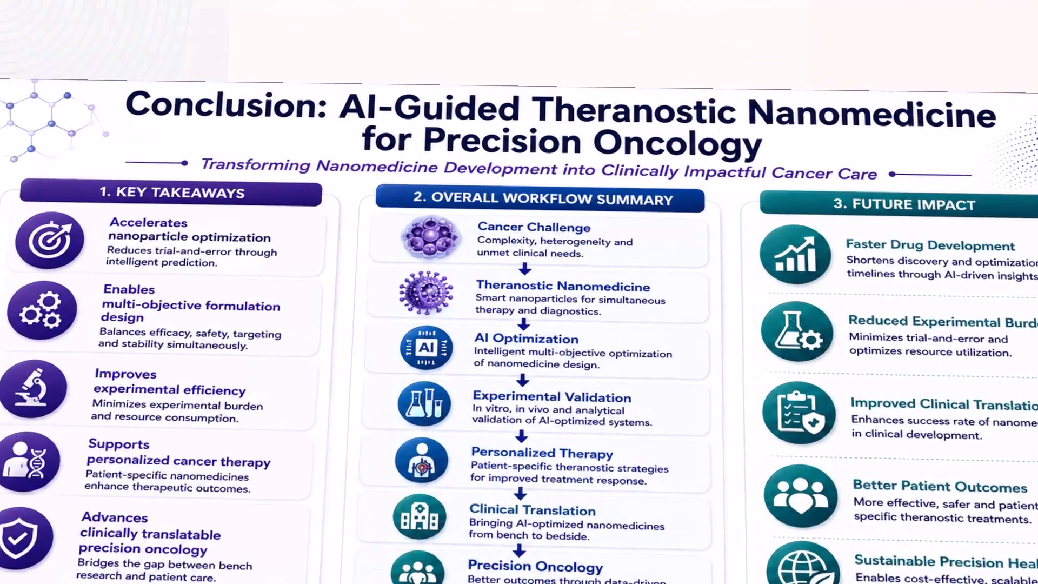
{"action": "key", "text": "Down"}
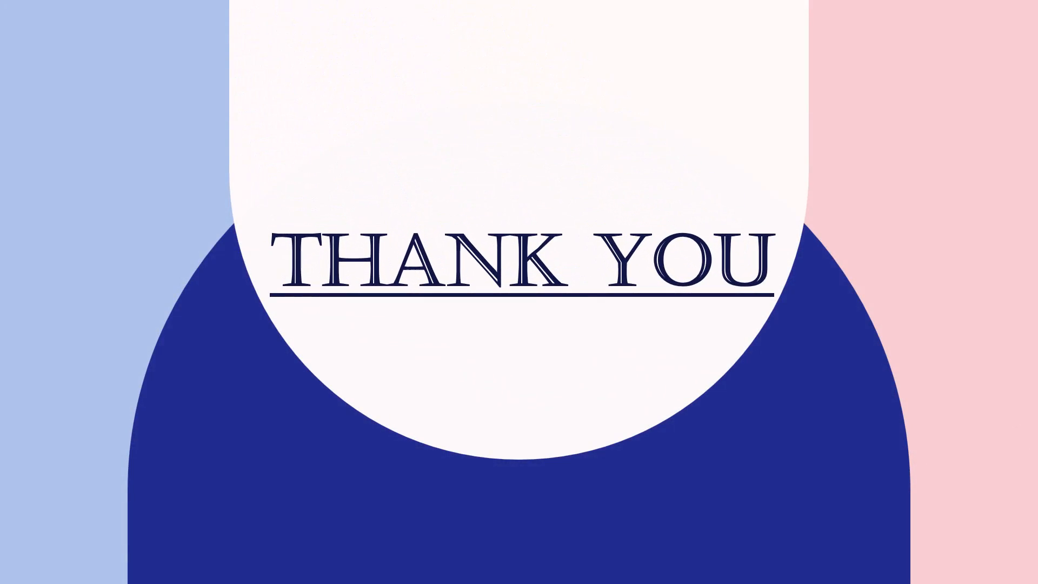
{"action": "key", "text": "Escape"}
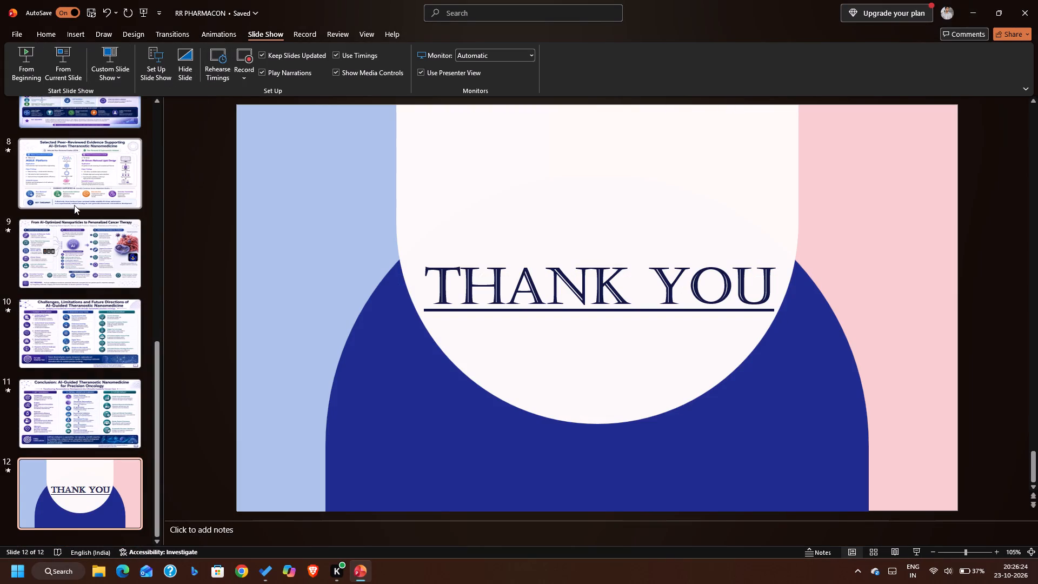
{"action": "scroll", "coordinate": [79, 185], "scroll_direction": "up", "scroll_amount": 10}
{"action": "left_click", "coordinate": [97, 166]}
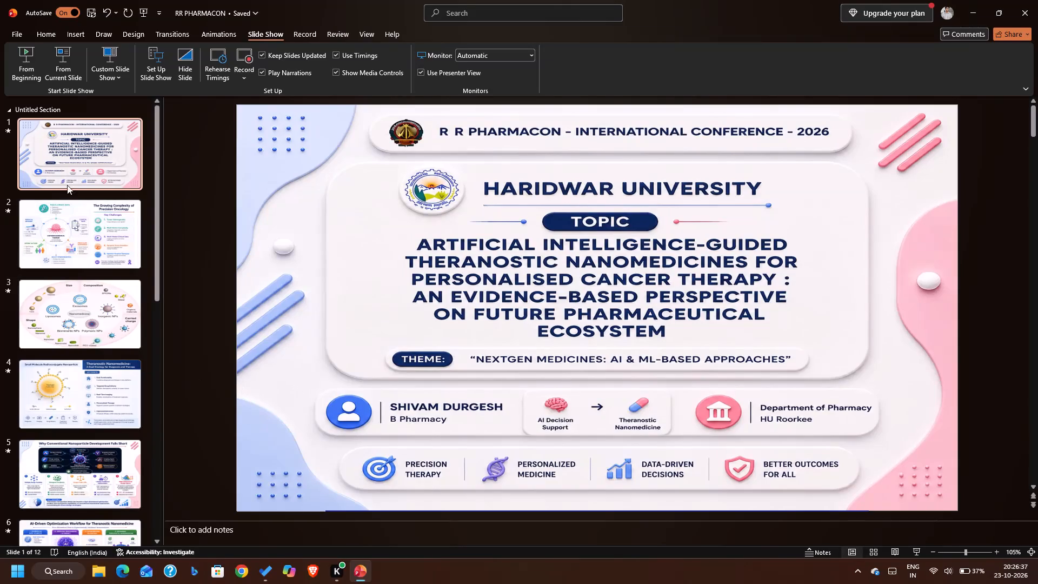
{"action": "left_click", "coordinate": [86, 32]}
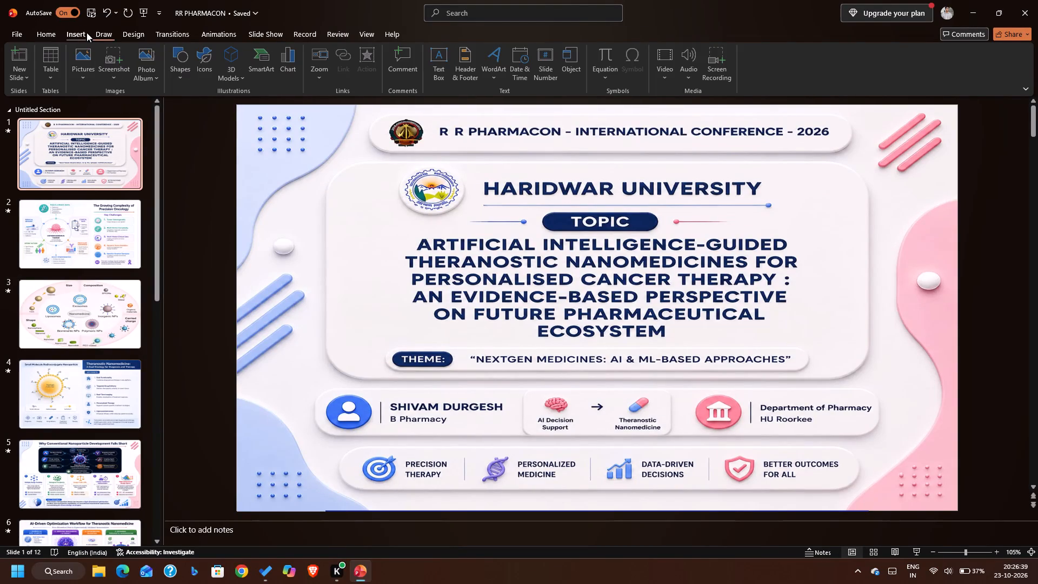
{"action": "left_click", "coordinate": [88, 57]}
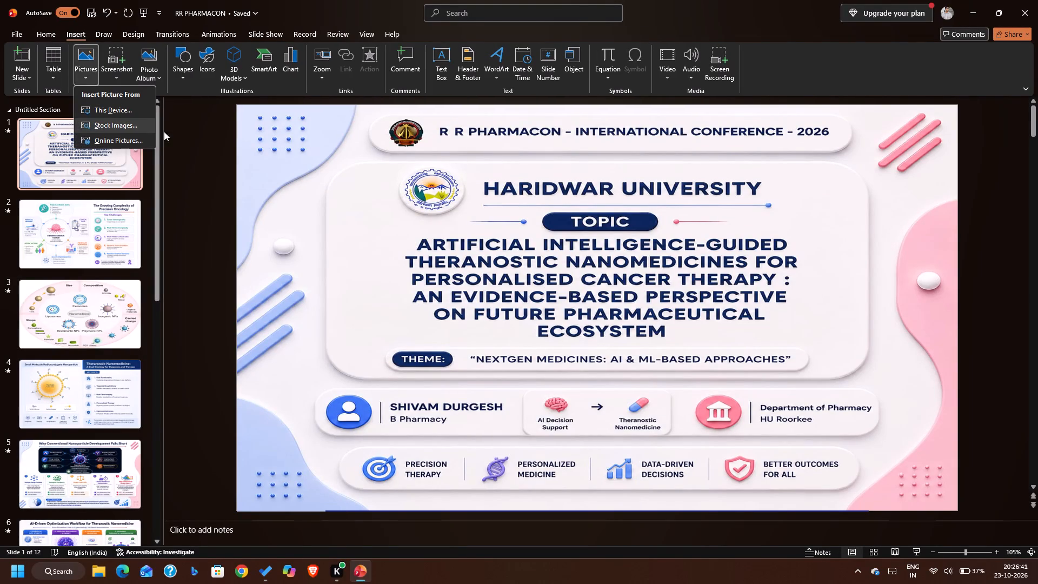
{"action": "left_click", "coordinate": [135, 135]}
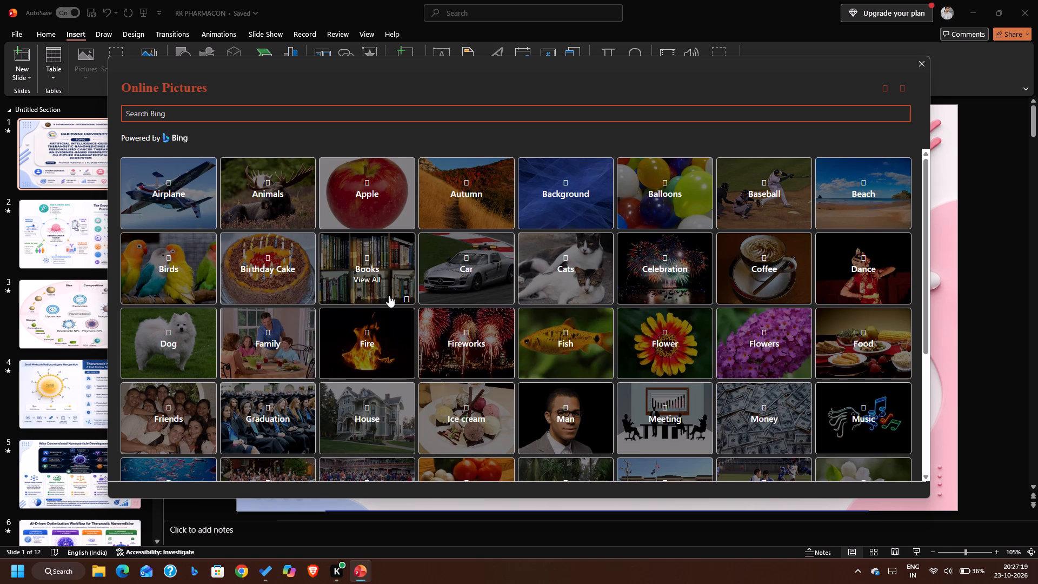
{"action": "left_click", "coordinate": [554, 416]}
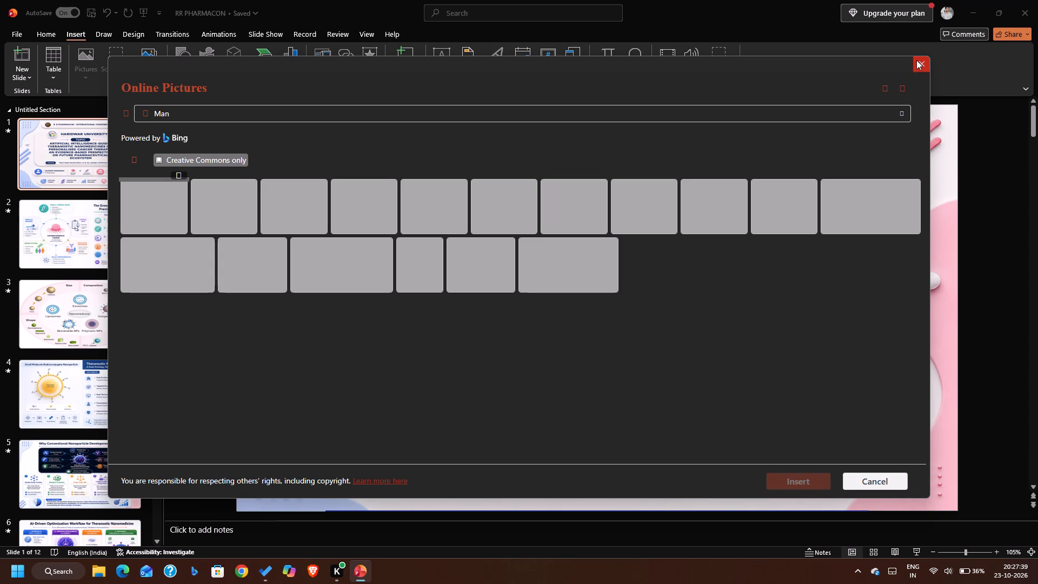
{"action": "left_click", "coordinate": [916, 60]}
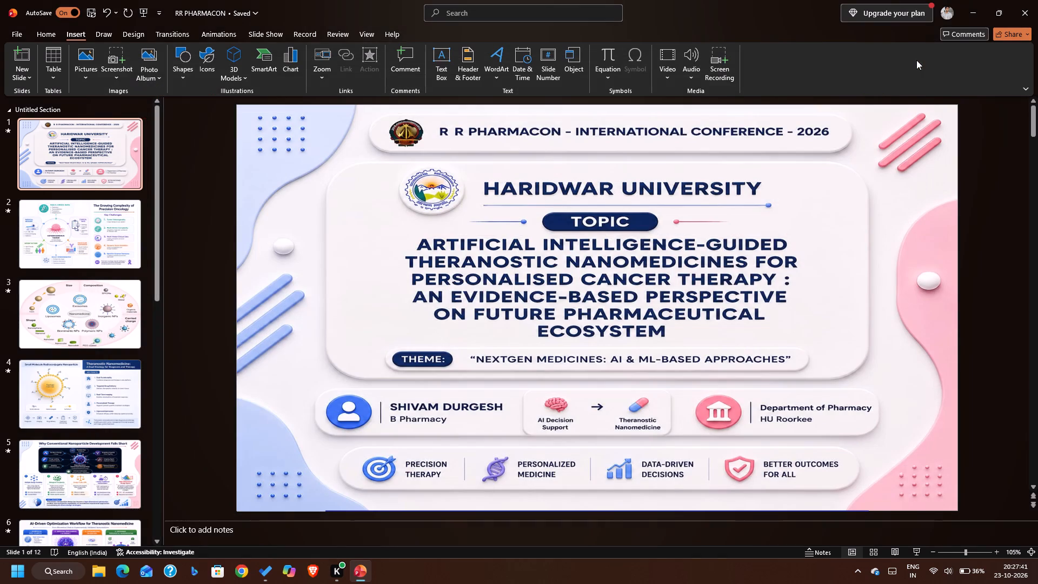